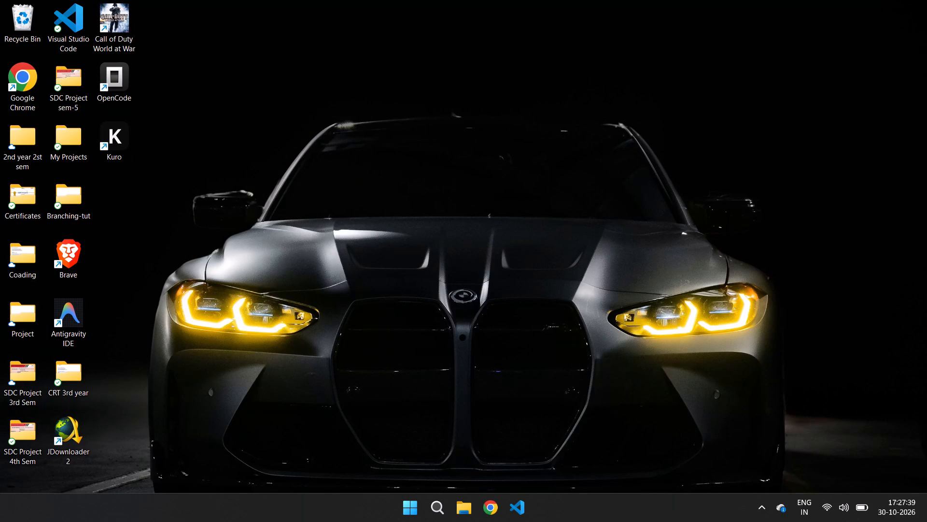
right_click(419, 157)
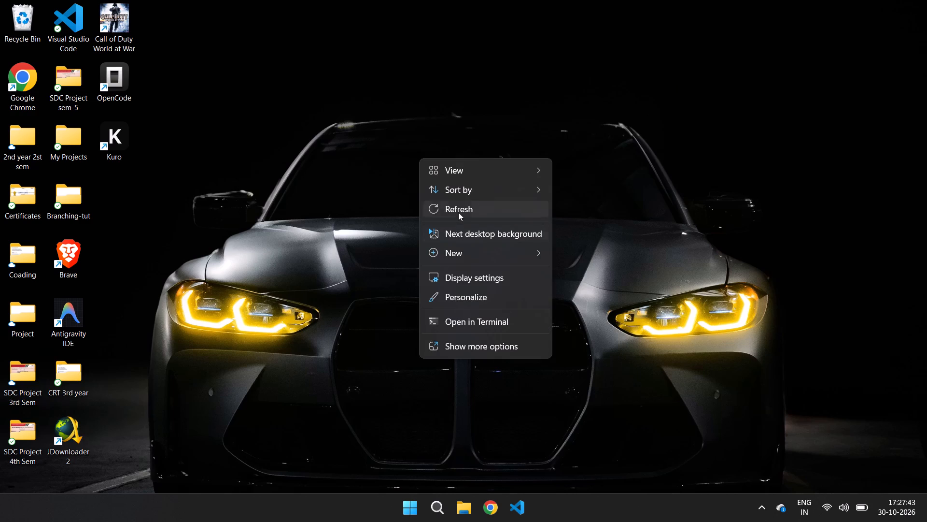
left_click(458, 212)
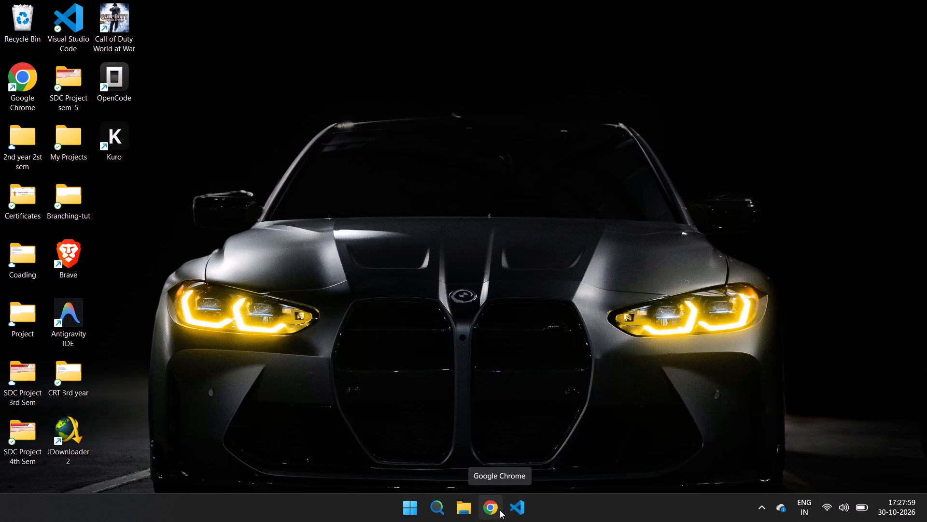
Open the Documents folder and check the resume PDF dated 11-10-2026, closing it after viewing.
left_click(465, 511)
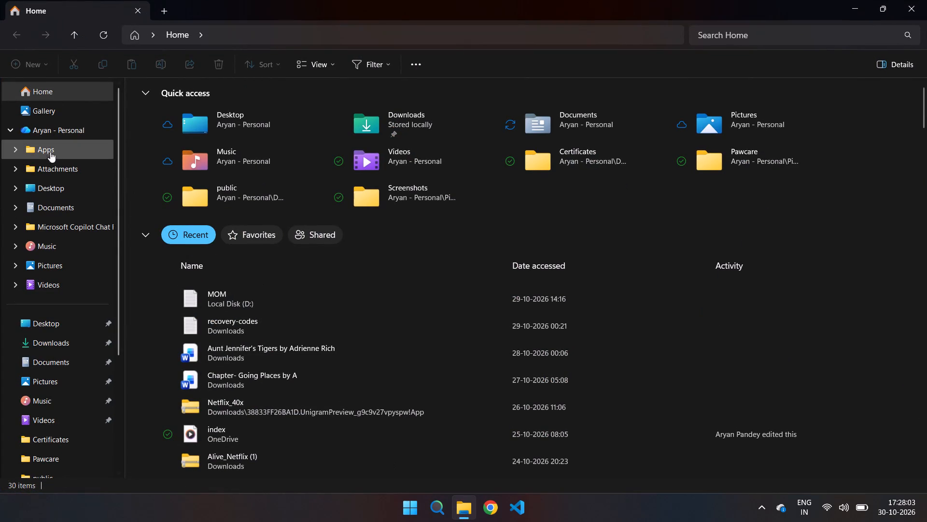
left_click(54, 203)
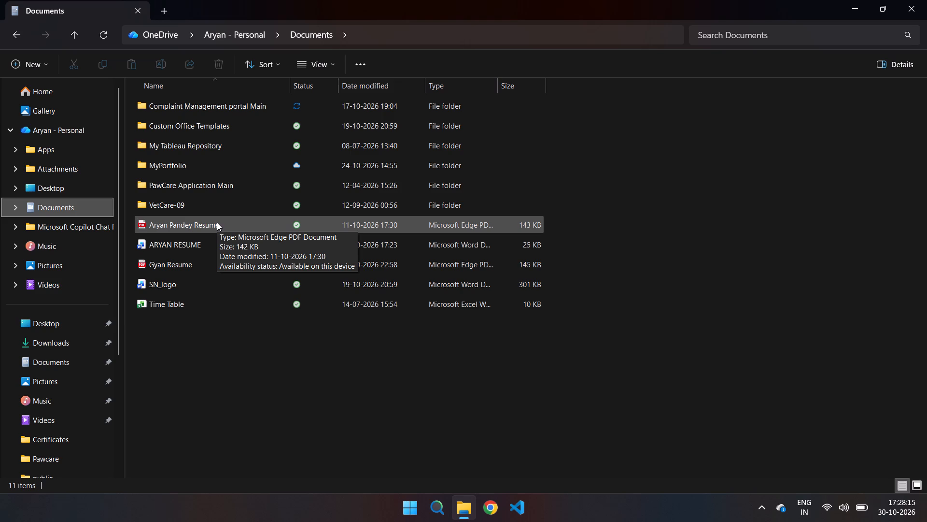
double_click(217, 222)
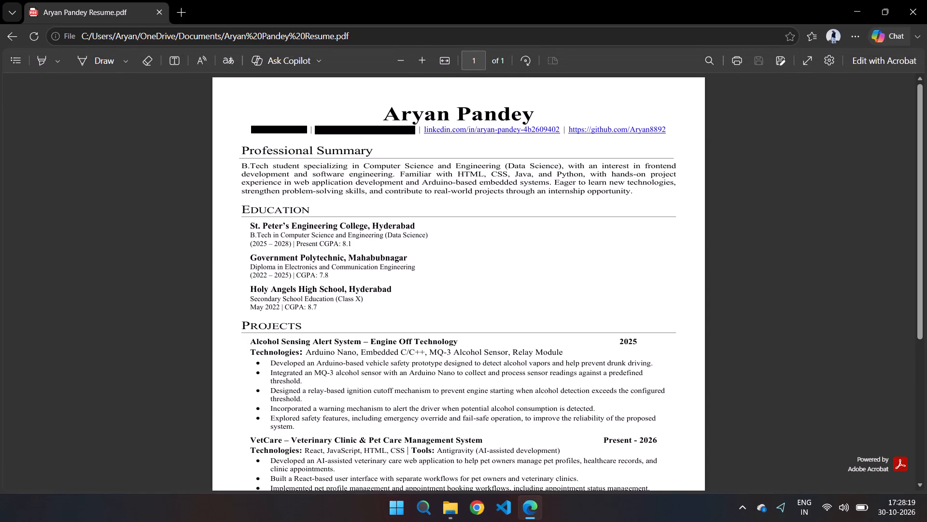
left_click(926, 0)
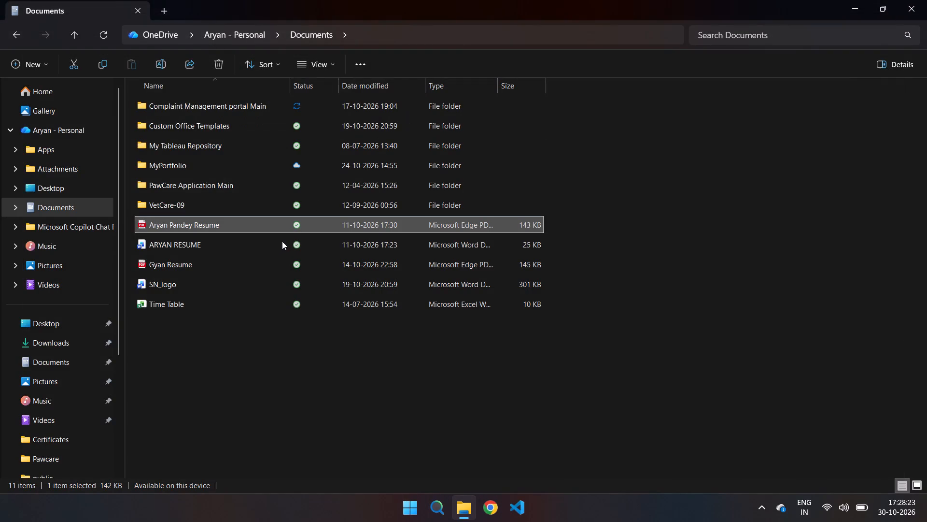
Open the ARYAN RESUME Word document from the Documents folder.
double_click(282, 241)
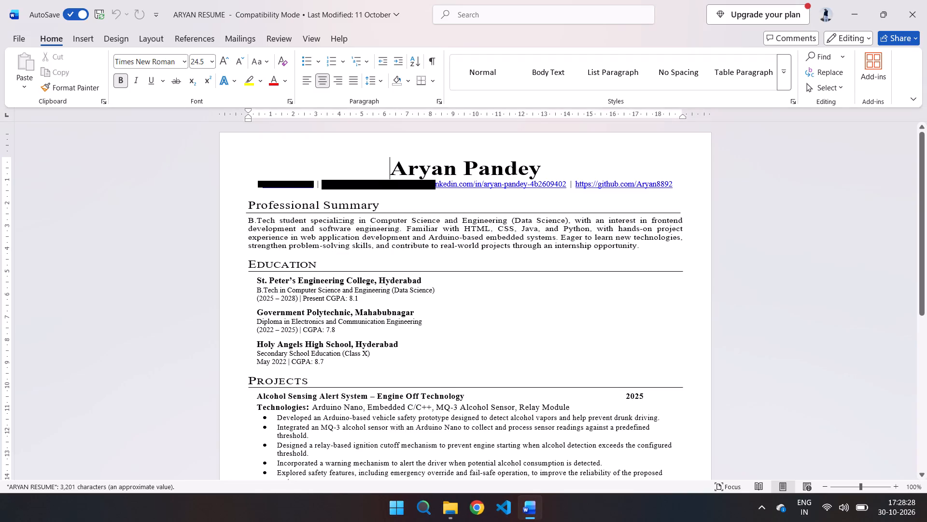
Inspect the hyperlink settings of the LinkedIn link in the resume's contact line, leaving them without edits.
left_click(489, 182)
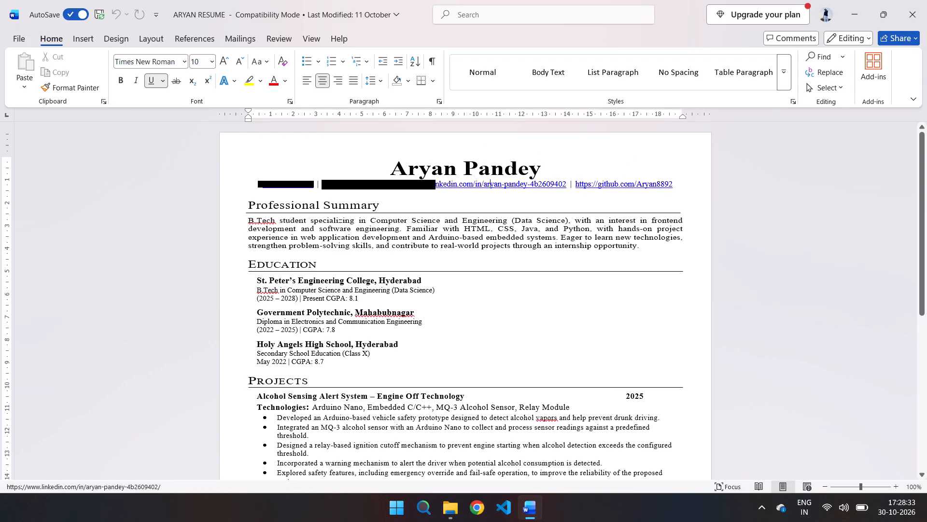
left_click_drag(565, 186, 435, 191)
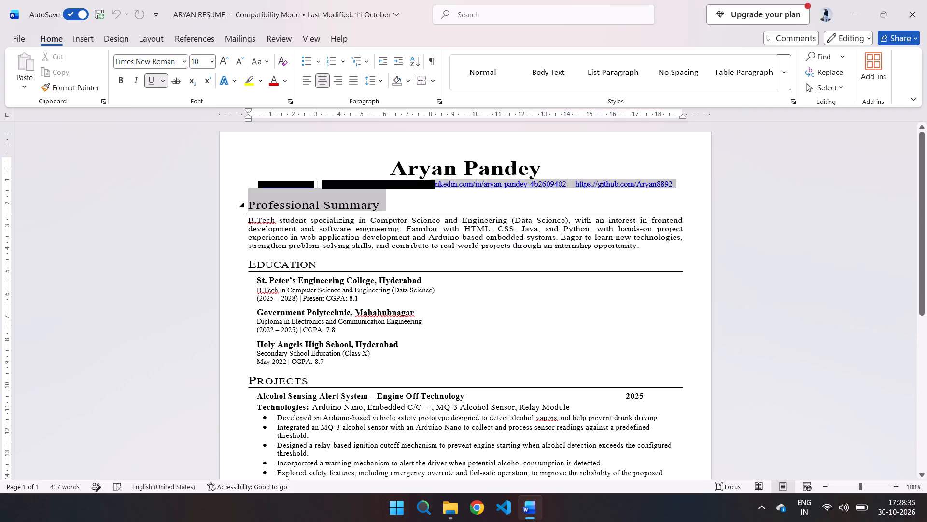
left_click_drag(435, 191, 434, 182)
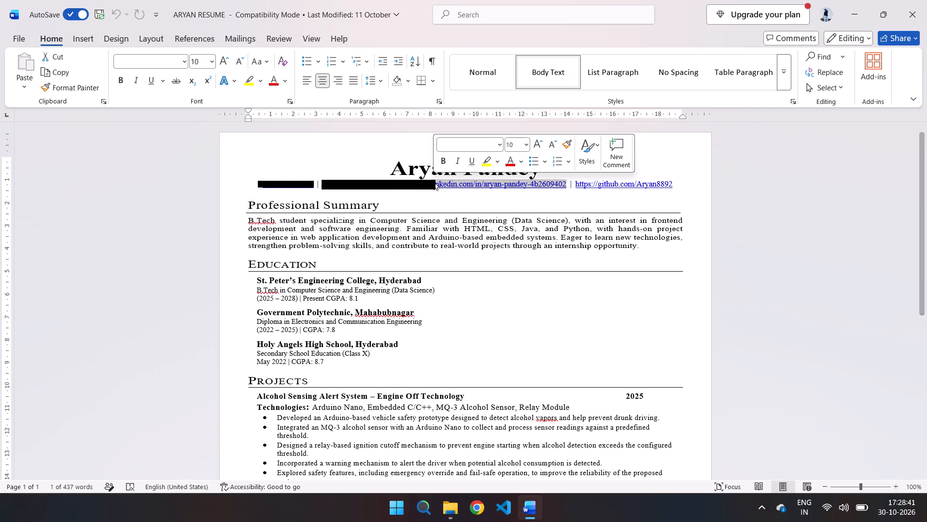
key("ctrl+k")
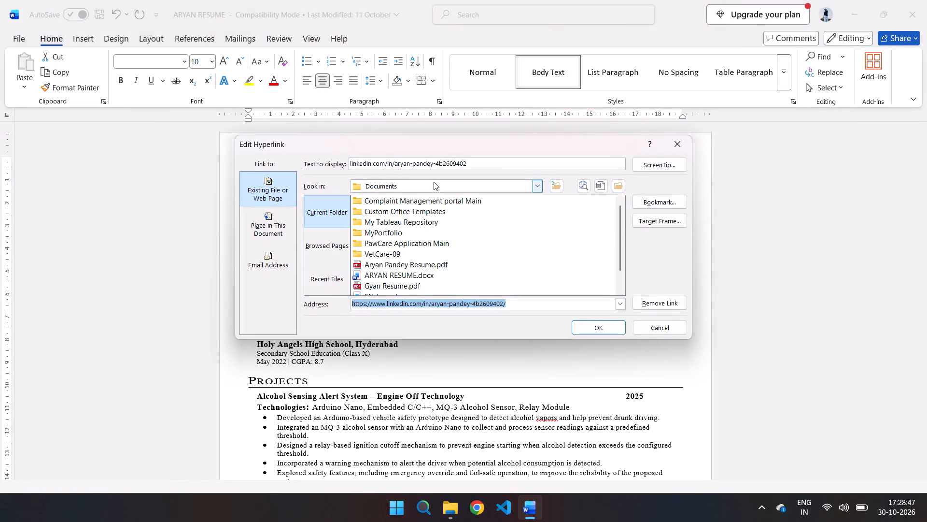
left_click(681, 146)
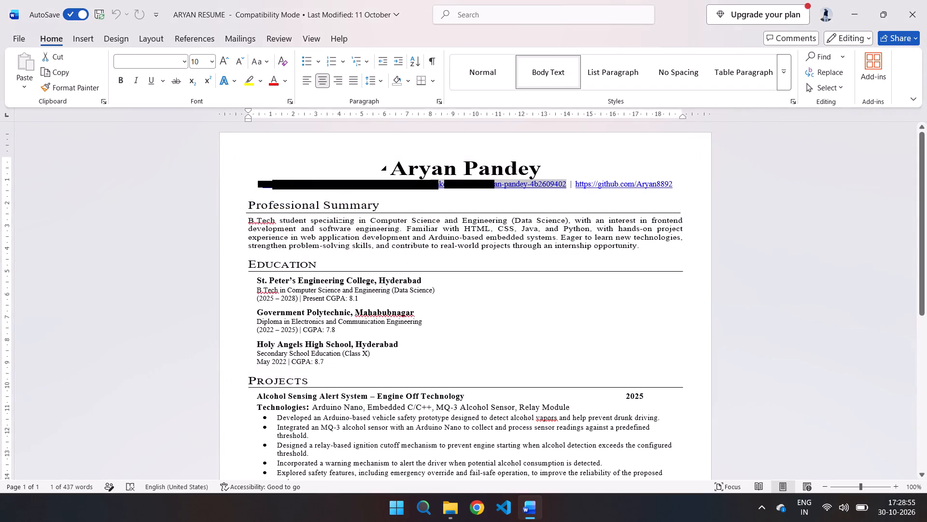
Copy the full LinkedIn link text from the resume's contact line.
left_click(567, 183)
left_click_drag(567, 183, 476, 180)
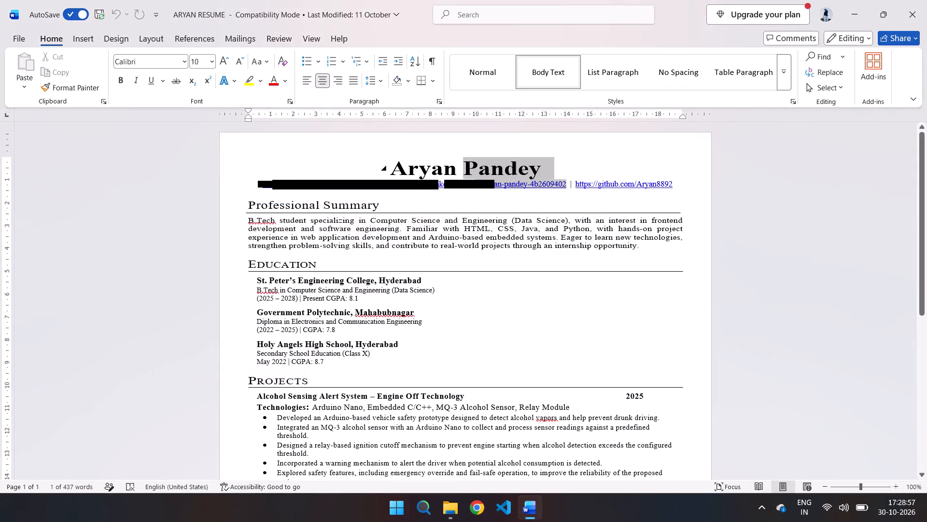
left_click_drag(476, 180, 440, 186)
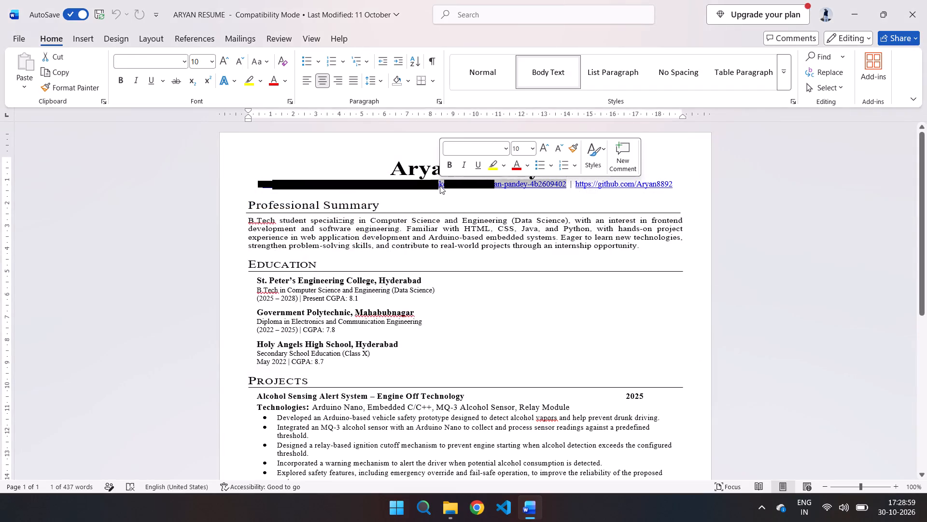
key("ctrl+c")
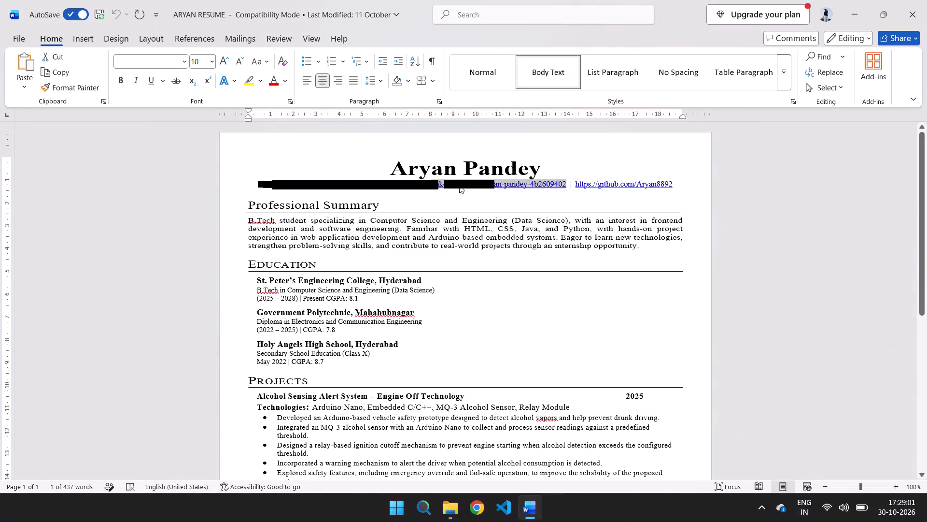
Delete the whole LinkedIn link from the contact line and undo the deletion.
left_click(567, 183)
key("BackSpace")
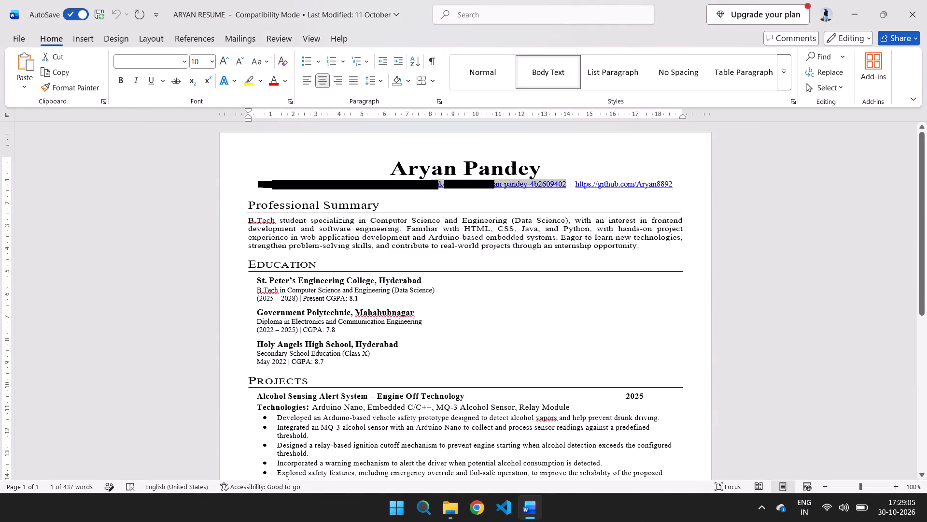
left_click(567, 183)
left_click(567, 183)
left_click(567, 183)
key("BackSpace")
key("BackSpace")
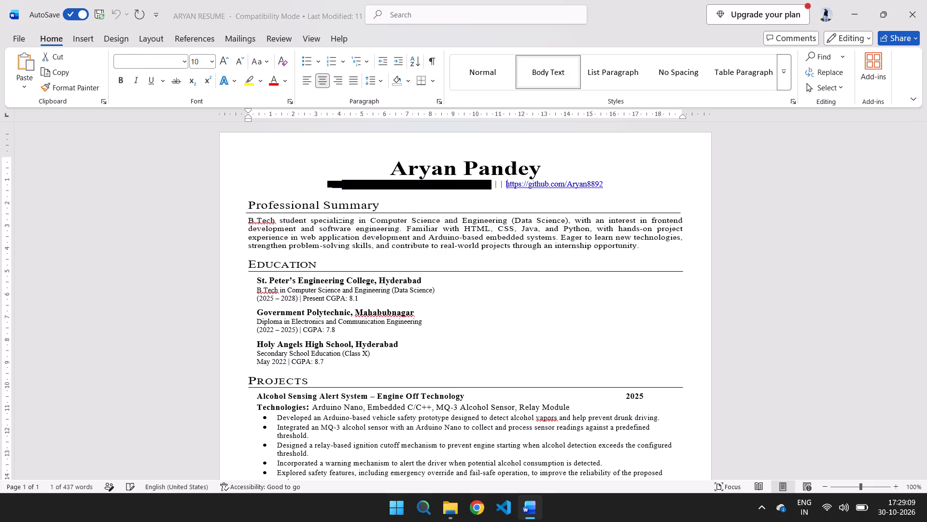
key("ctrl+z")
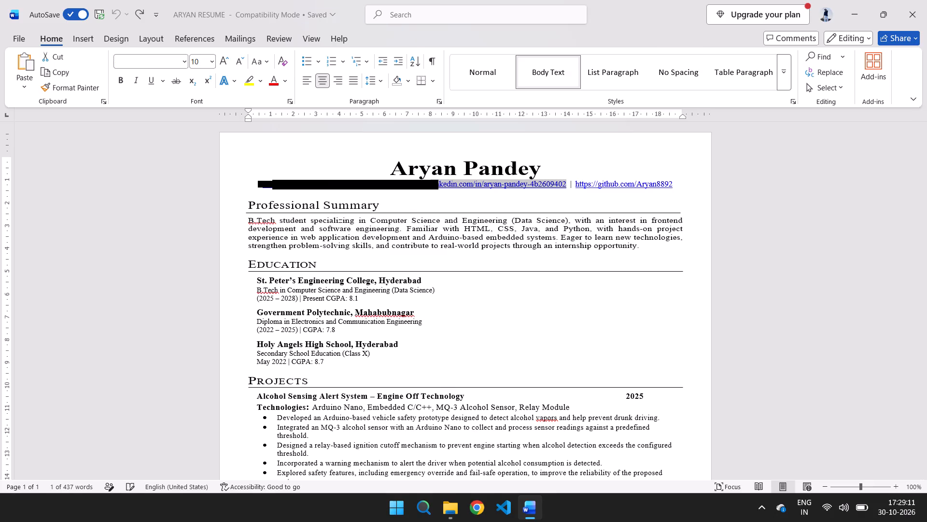
Shorten the LinkedIn link's displayed text by deleting the trailing profile identifier and its hyphen, so it ends with the surname.
left_click(556, 182)
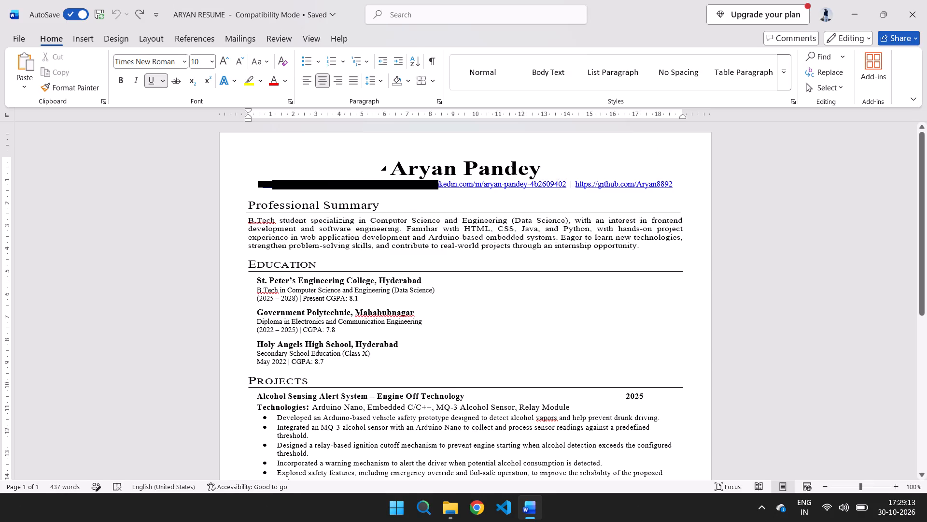
key("Right")
key("BackSpace")
key("BackSpace")
key("BackSpace")
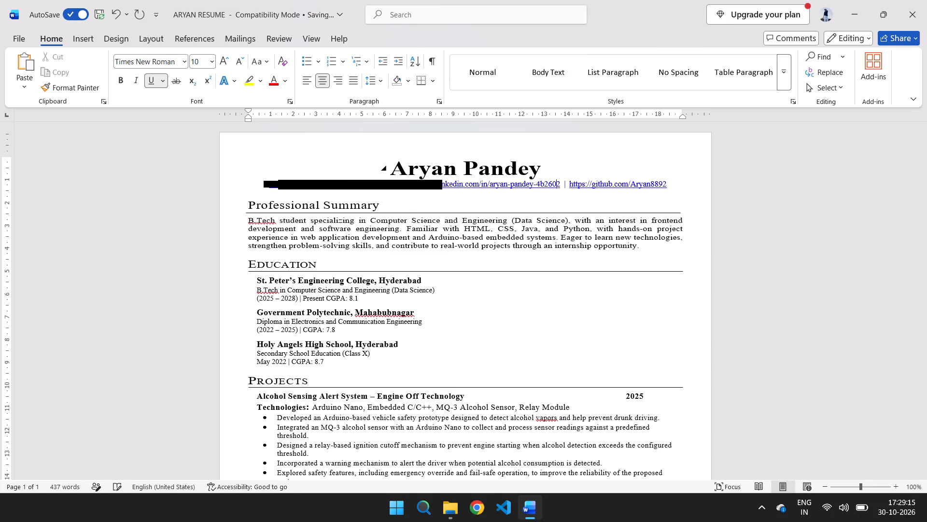
key("BackSpace")
key("BackSpace")
key("BackSpace")
key("BackSpace")
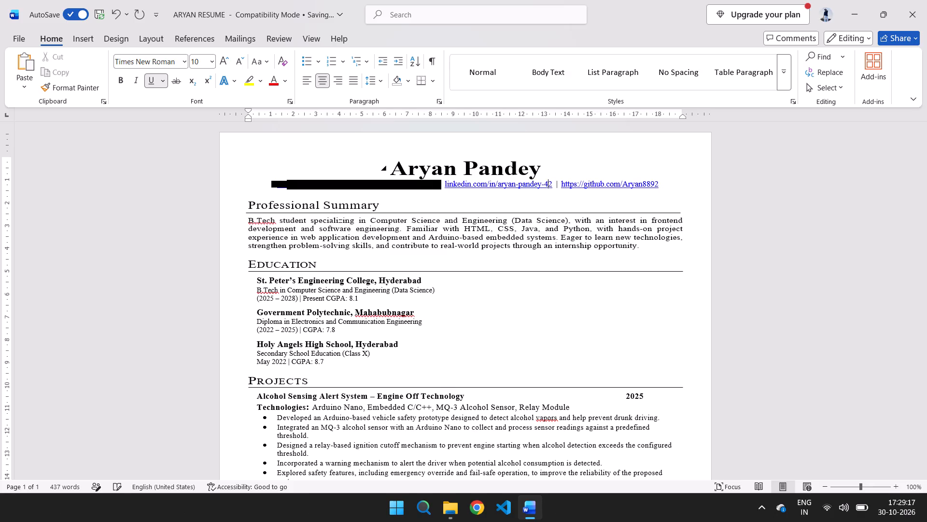
key("BackSpace")
key("BackSpace")
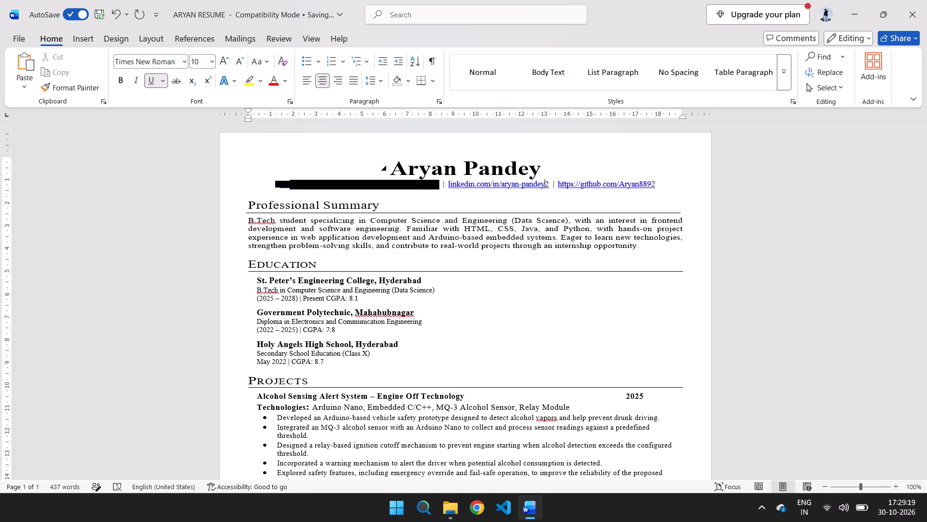
key("Right")
key("BackSpace")
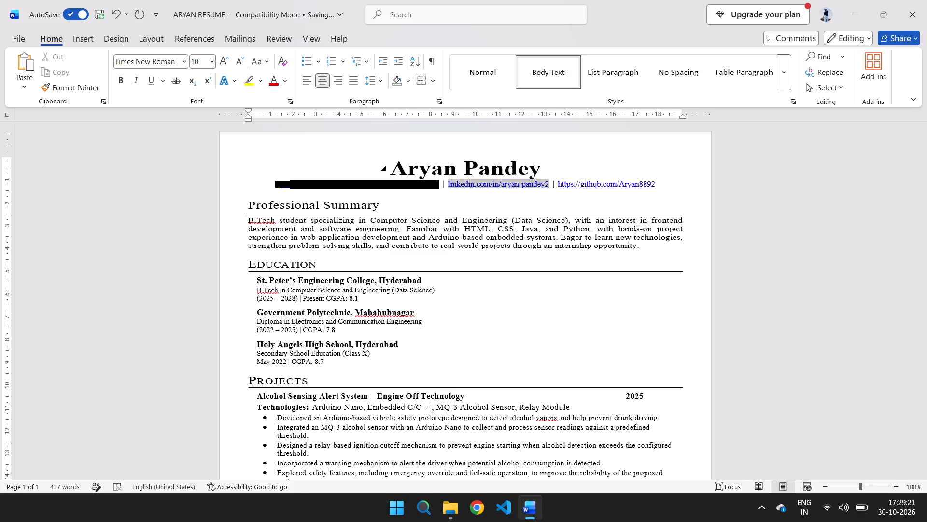
key("Left")
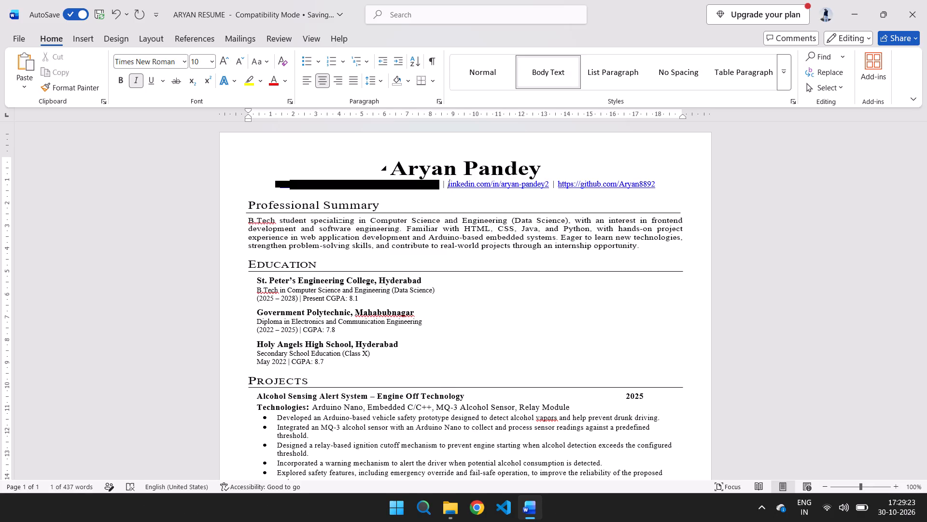
key("Right")
key("Right")
key("Right")
key("Right")
key("Right")
key("Right")
key("Right")
key("Right")
key("Right")
key("Right")
key("Right")
key("Right")
key("Right")
key("Right")
key("Right")
key("Right")
key("Right")
key("Right")
key("Right")
key("Right")
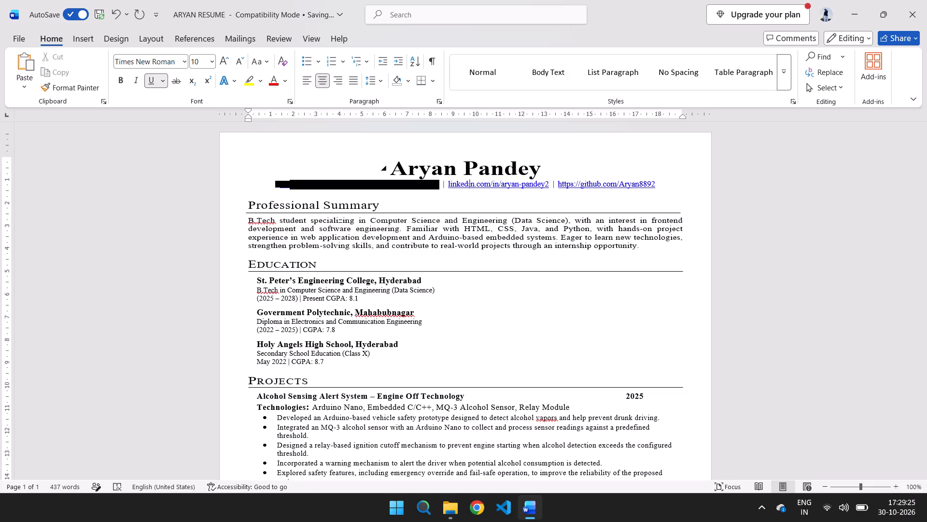
key("Right")
key("Right")
key("Right")
key("Right")
key("Right")
key("Right")
key("Right")
key("Right")
key("Delete")
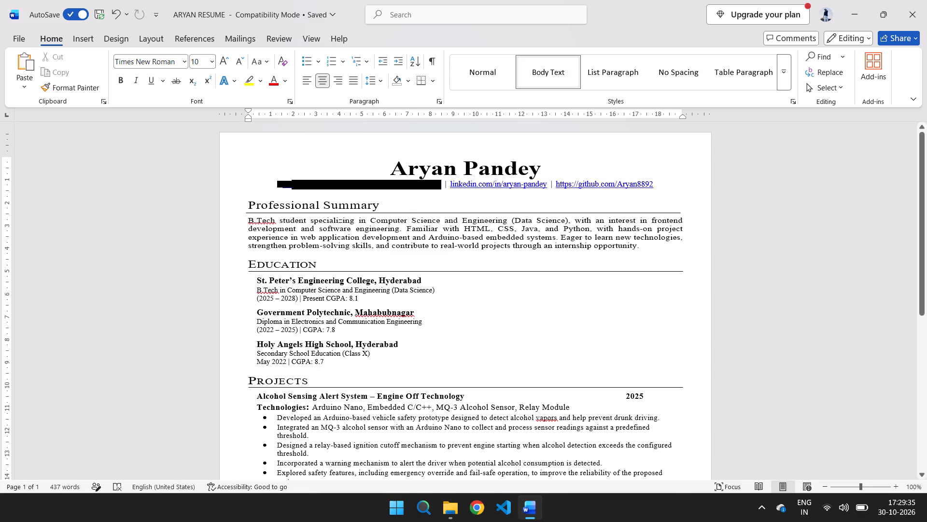
Replace the address of the LinkedIn hyperlink in the contact line with the copied full profile address.
left_click_drag(547, 185, 452, 184)
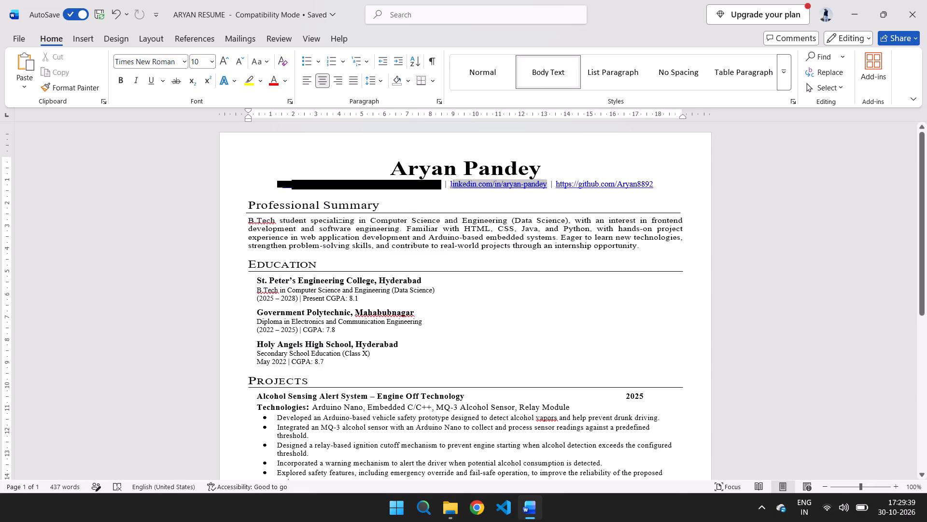
left_click_drag(452, 184, 449, 184)
left_click_drag(449, 184, 451, 184)
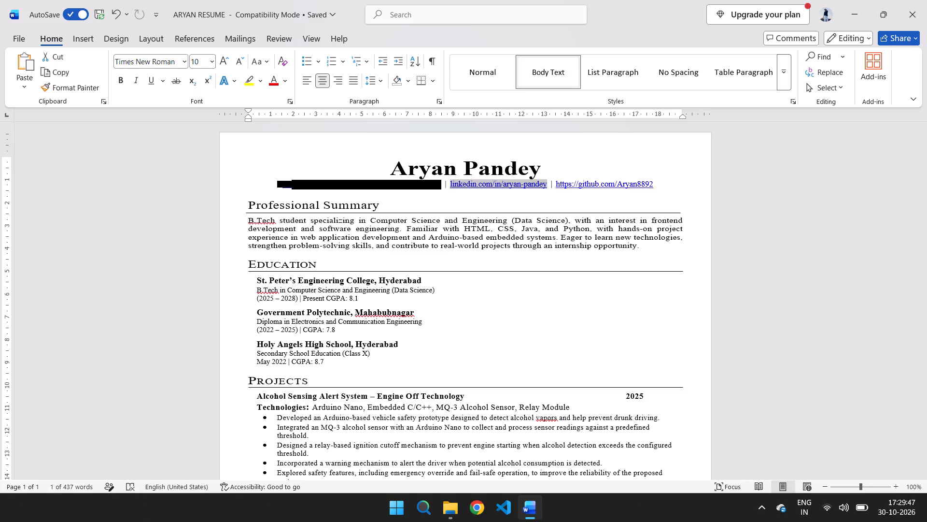
key("ctrl+k")
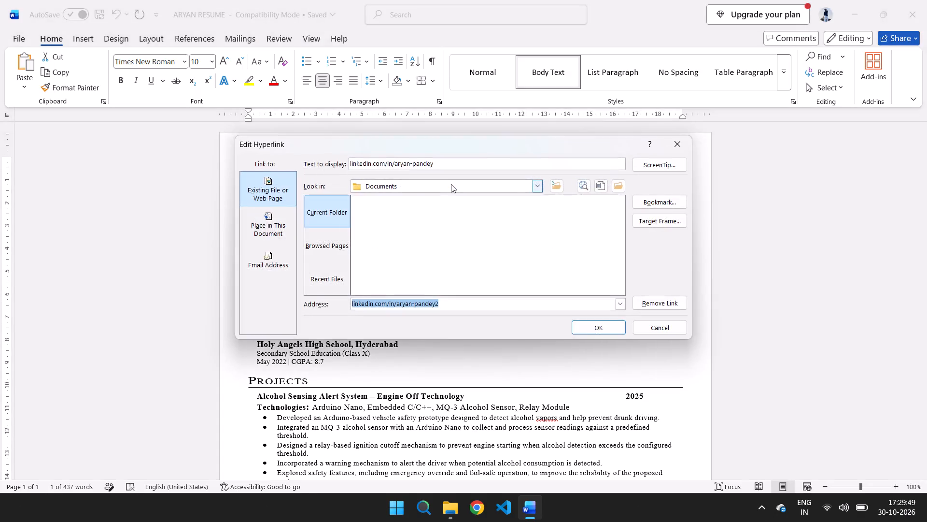
left_click(450, 303)
left_click_drag(450, 303, 361, 302)
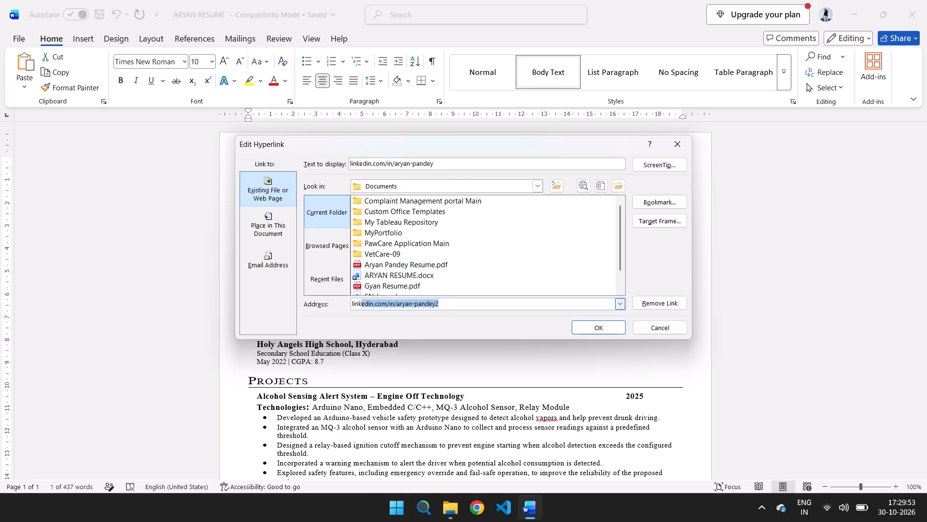
left_click_drag(361, 302, 349, 302)
key("ctrl+v")
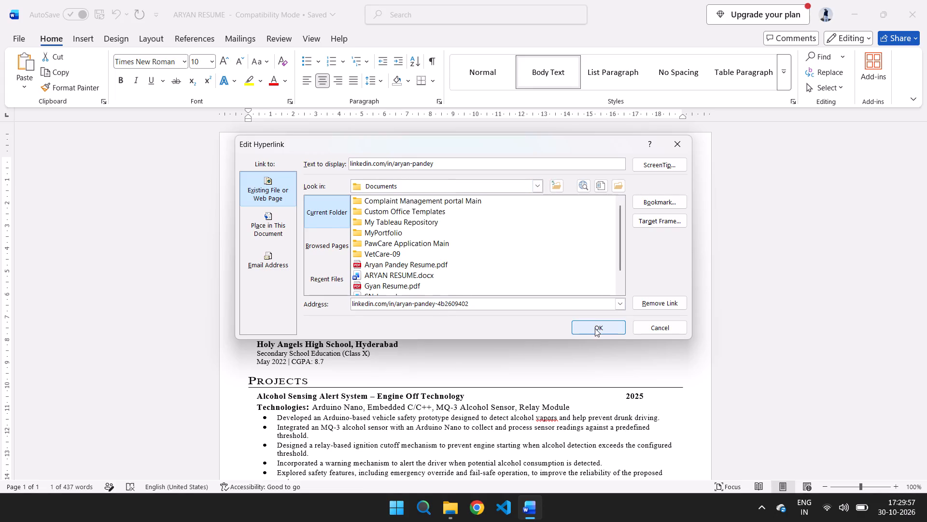
left_click(595, 328)
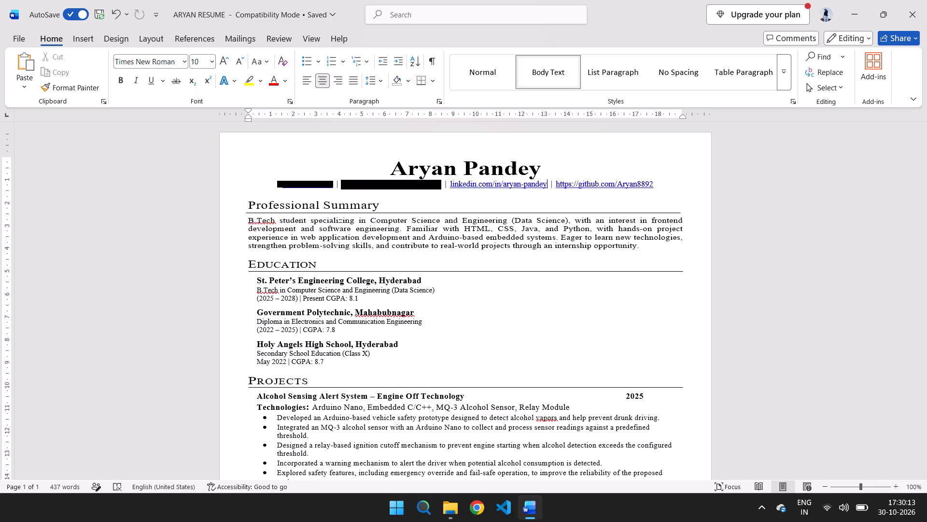
Review the resume's layout and content from the contact line through the Projects and Technical Skills sections.
scroll(595, 328, "down", 1)
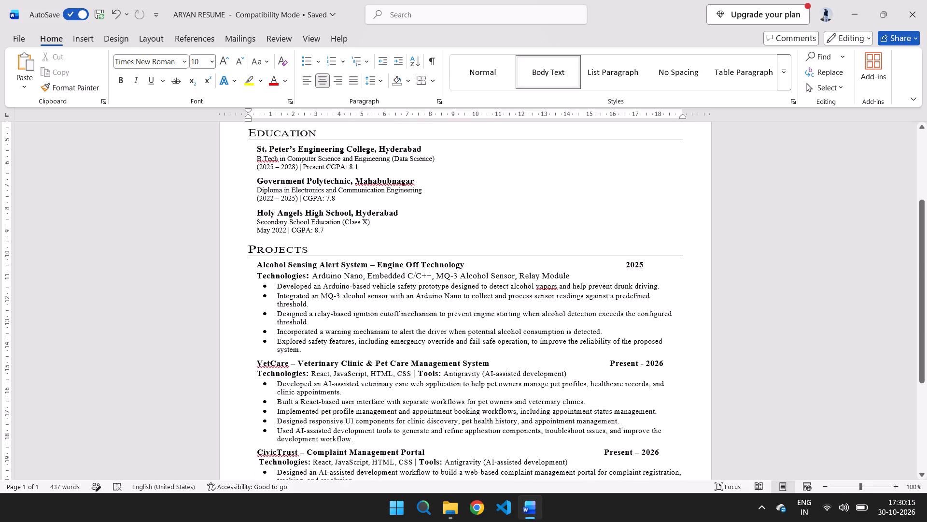
scroll(595, 328, "down", 1)
scroll(595, 328, "down", 3, "ctrl")
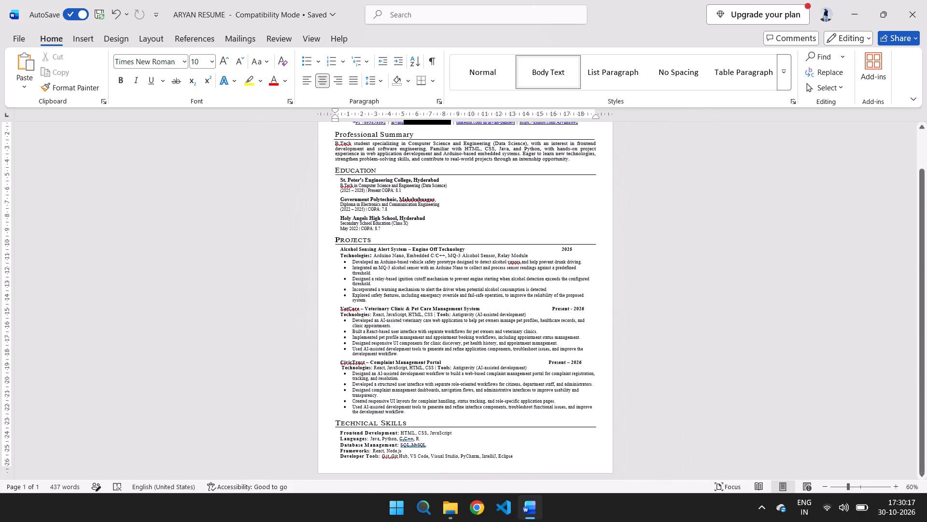
scroll(595, 328, "up", 1)
scroll(595, 328, "up", 3, "ctrl")
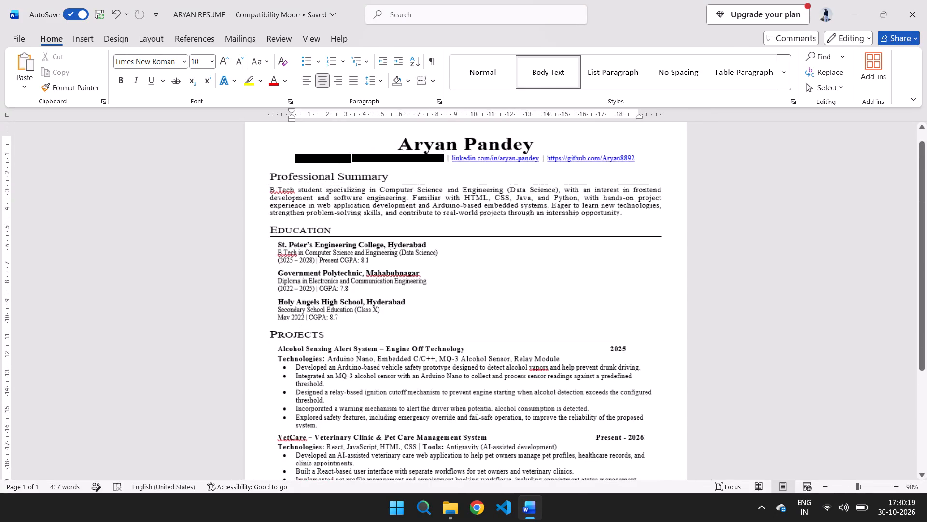
scroll(595, 328, "down", 2)
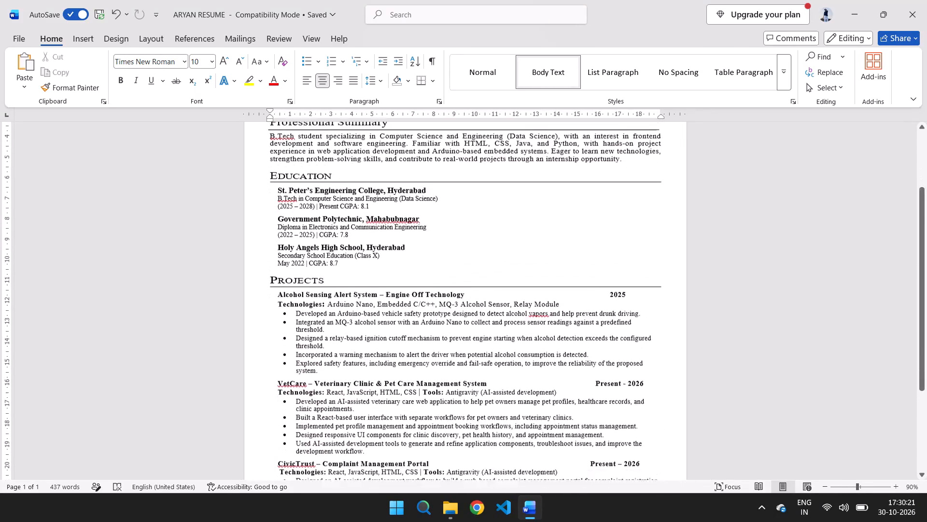
scroll(595, 328, "down", 1)
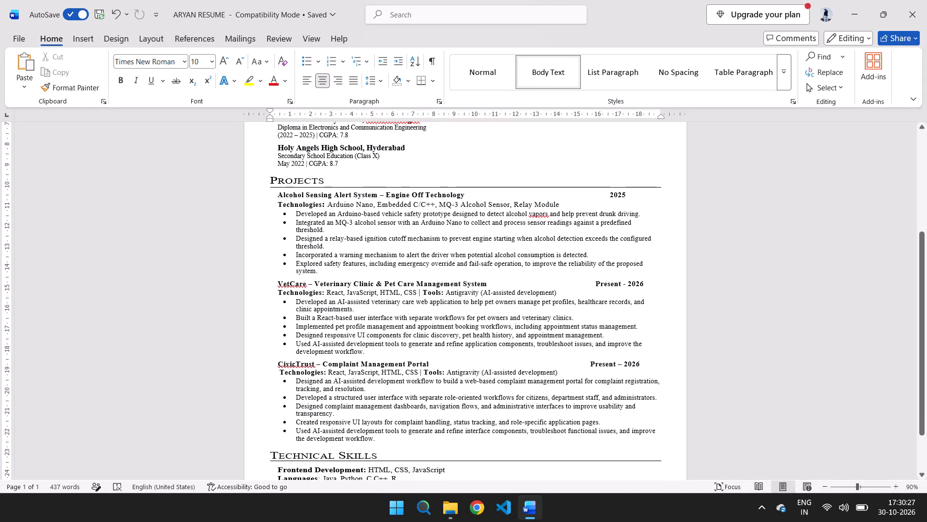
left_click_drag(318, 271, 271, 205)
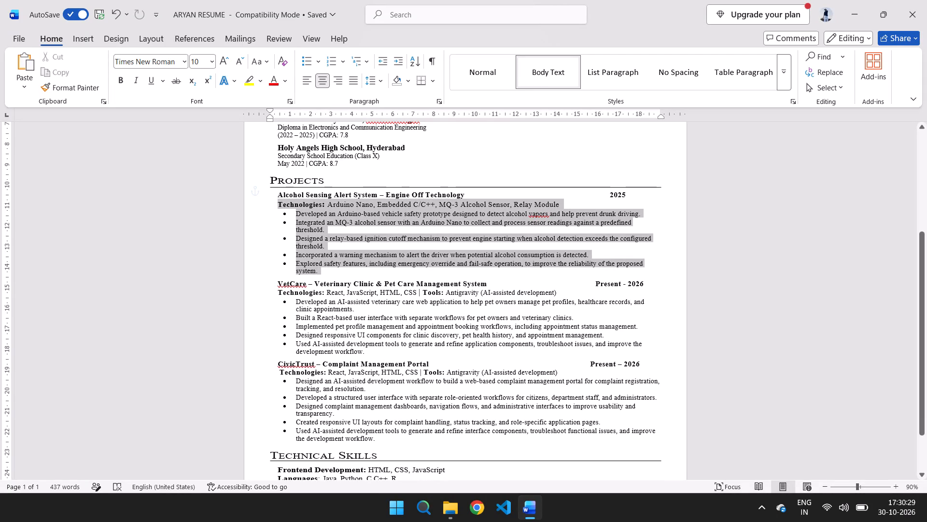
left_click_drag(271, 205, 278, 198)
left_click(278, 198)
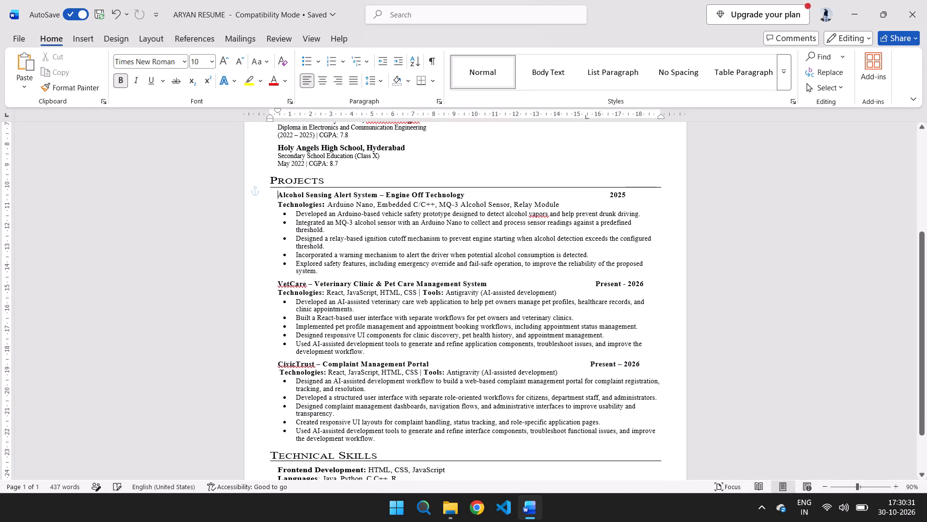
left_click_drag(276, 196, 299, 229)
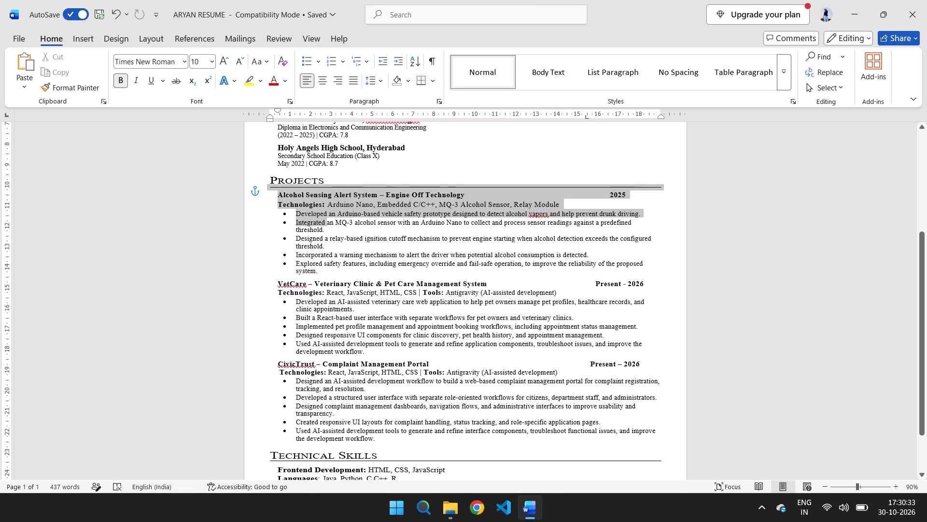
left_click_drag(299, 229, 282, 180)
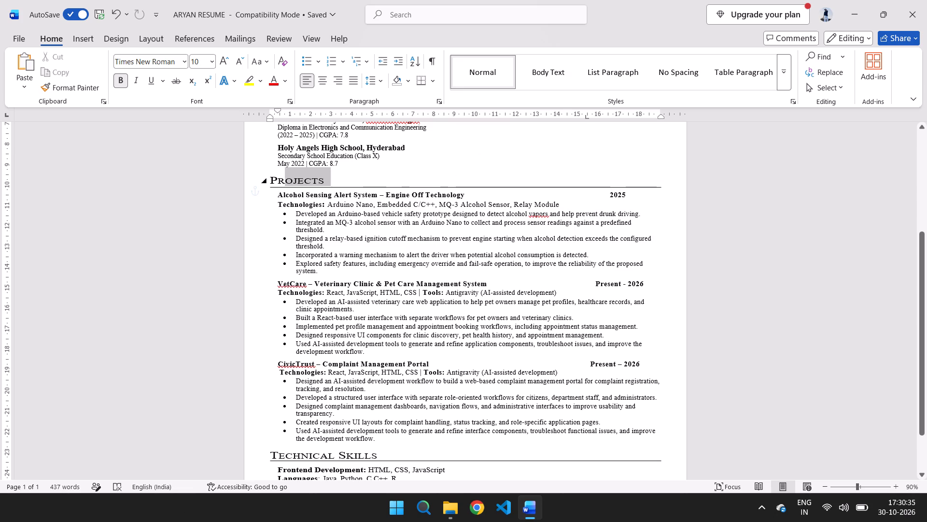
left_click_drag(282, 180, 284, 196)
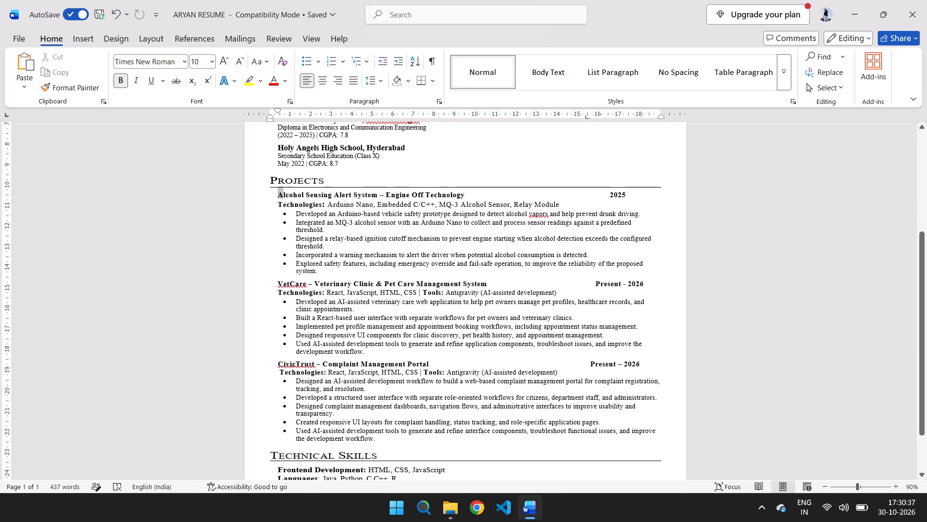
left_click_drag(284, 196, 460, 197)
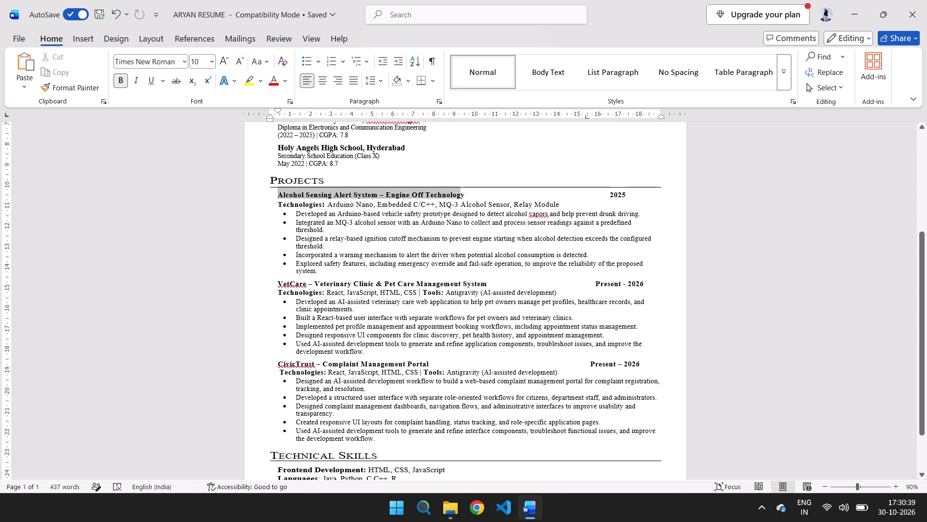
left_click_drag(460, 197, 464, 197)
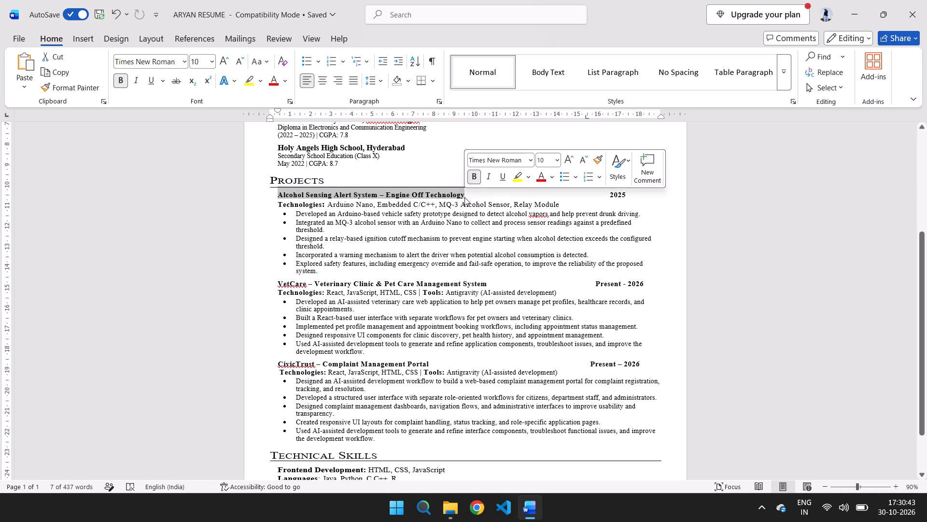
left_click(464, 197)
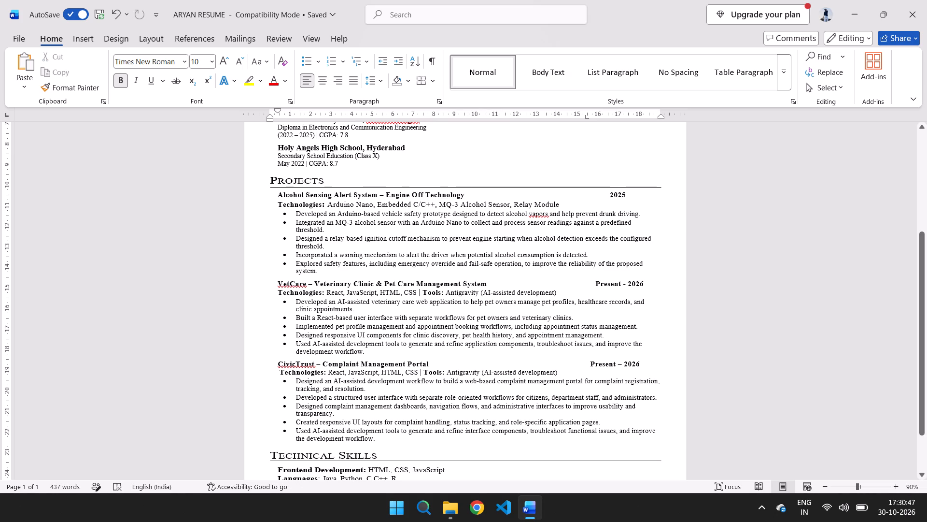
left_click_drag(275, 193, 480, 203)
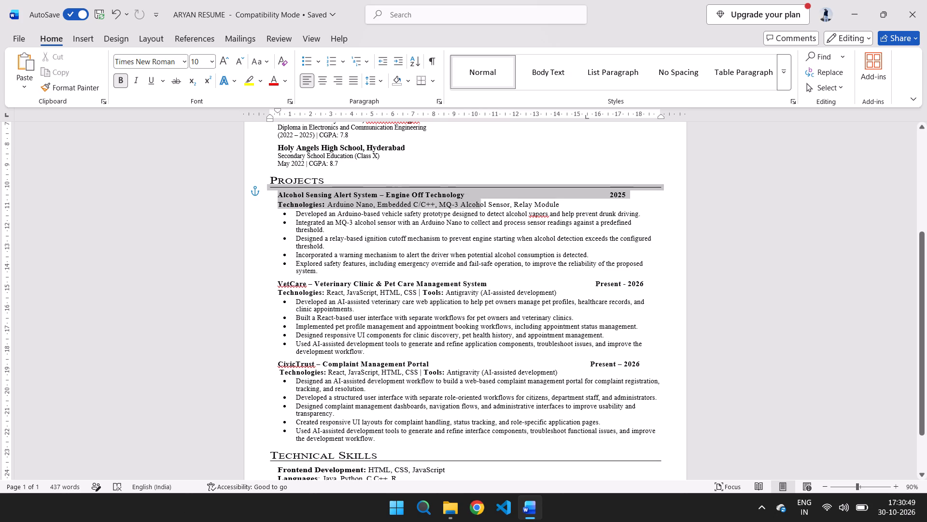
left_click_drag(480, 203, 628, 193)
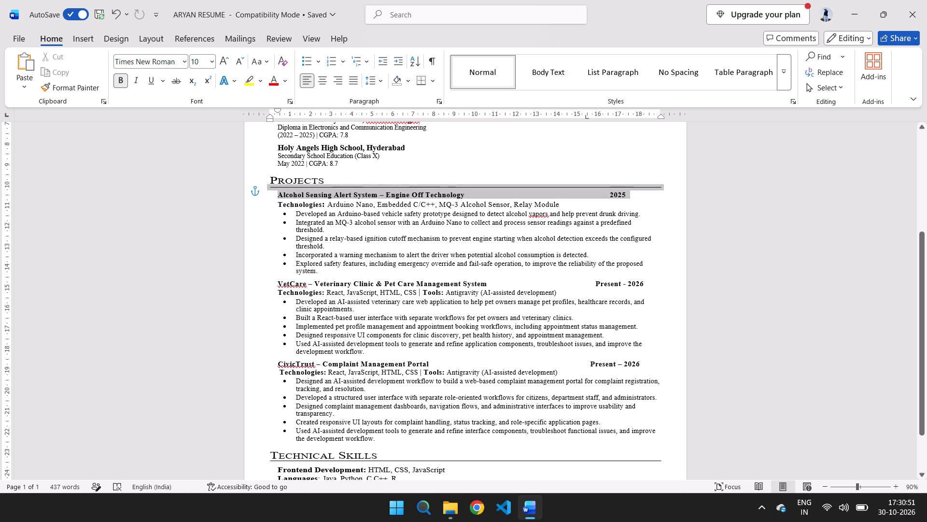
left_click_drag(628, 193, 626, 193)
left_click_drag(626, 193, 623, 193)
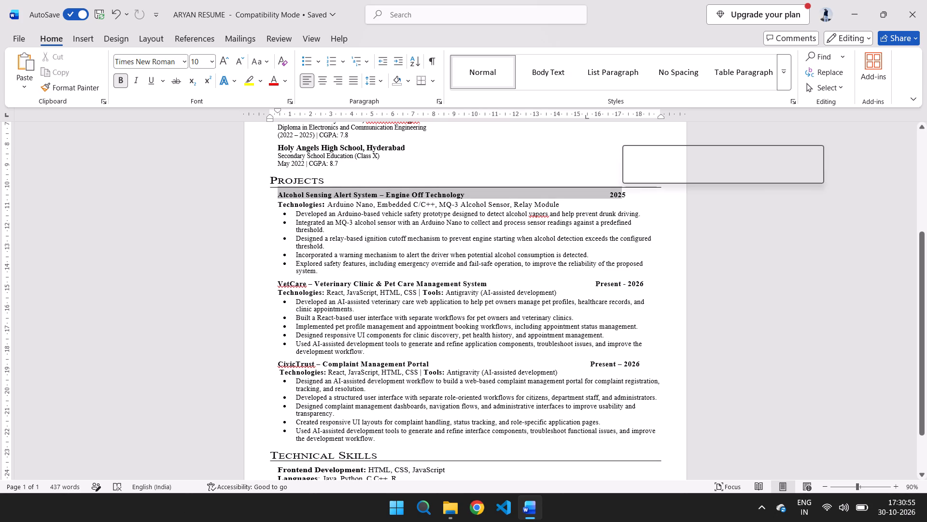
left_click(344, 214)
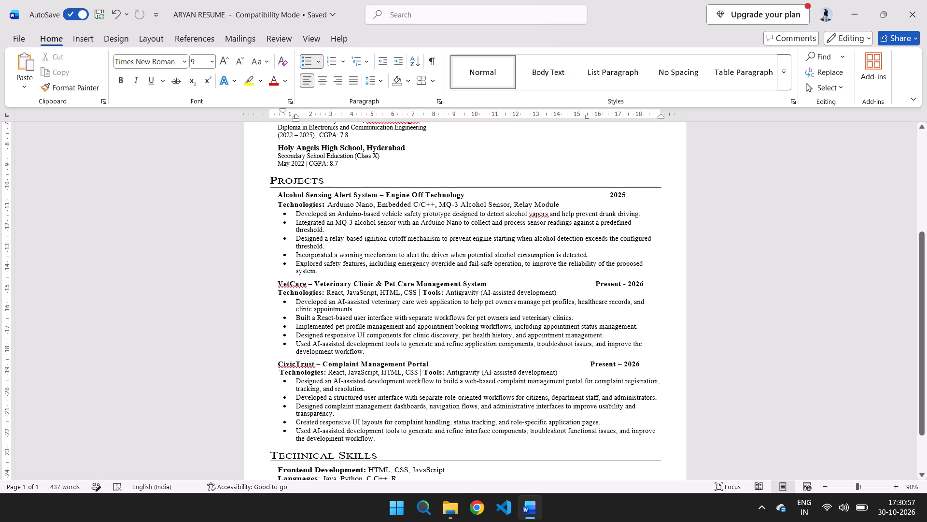
Duplicate the Alcohol Sensing Alert System project's Technologies line and bullets below the CivicTrust entry, with blank spacing above, before Technical Skills.
left_click_drag(275, 204, 318, 273)
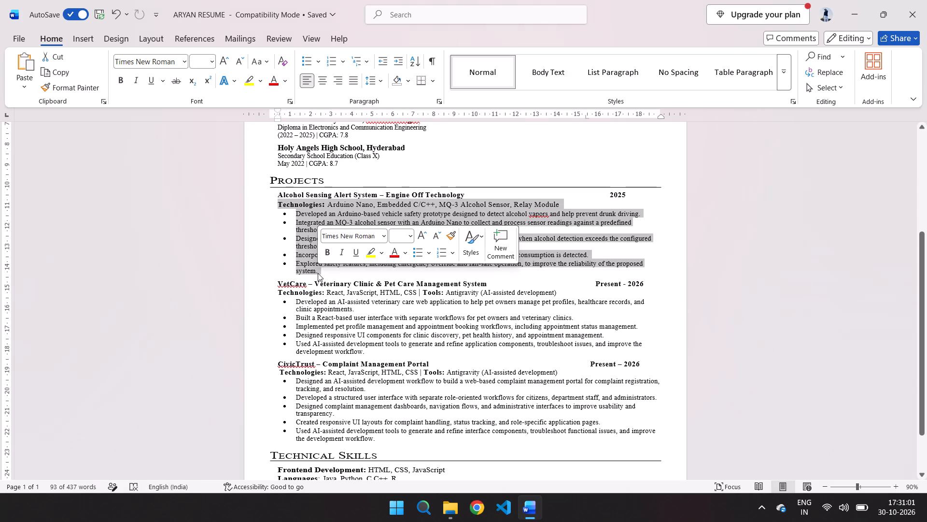
key("ctrl+c")
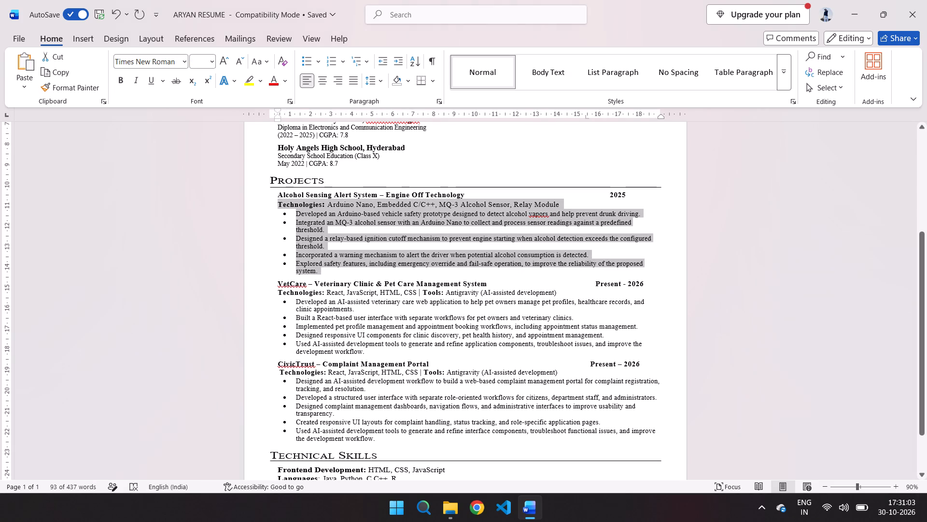
left_click(375, 441)
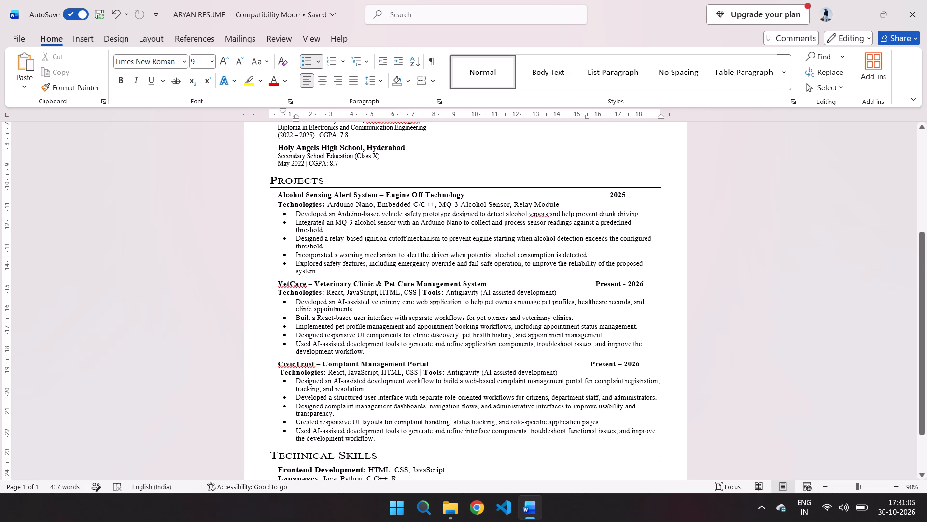
scroll(442, 366, "down", 1)
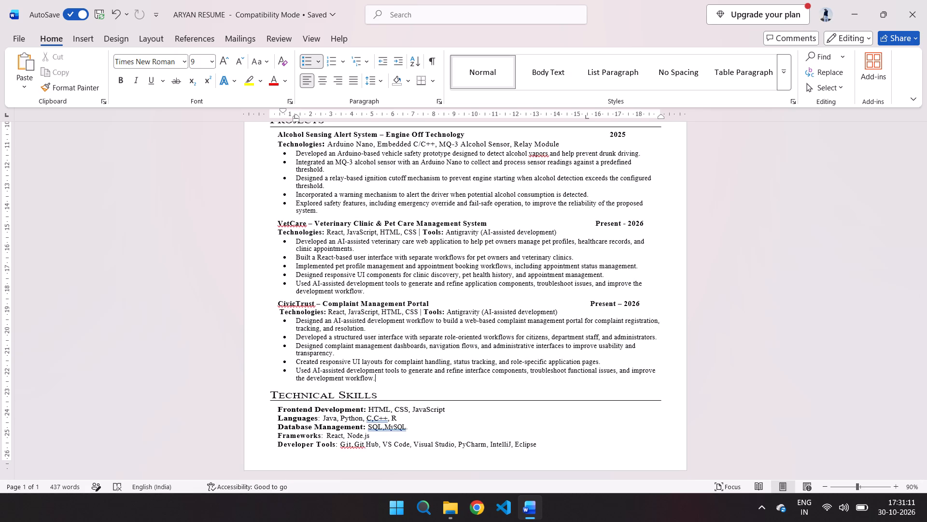
key("Return")
key("Return")
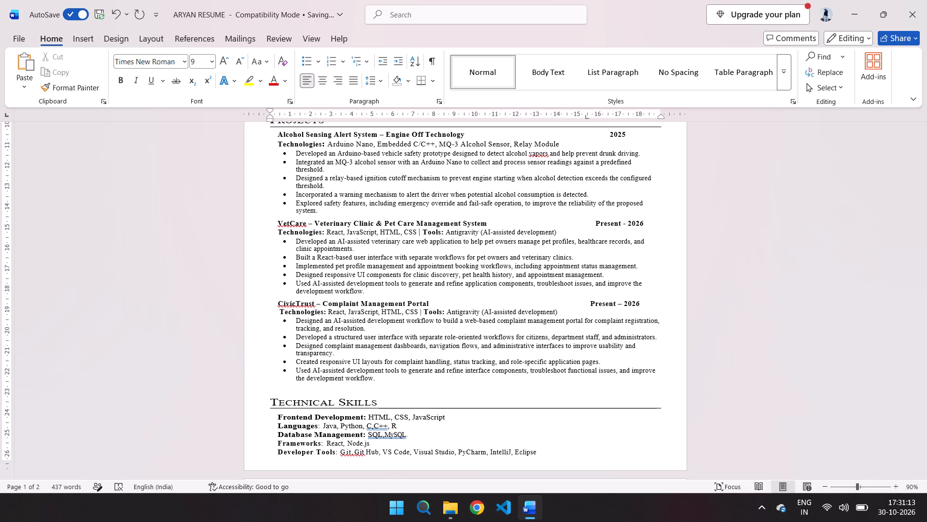
key("Return")
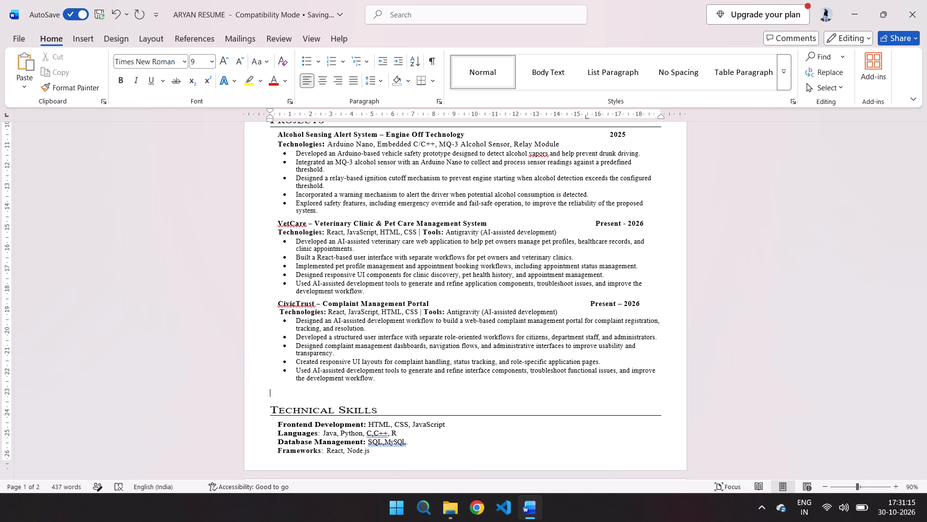
key("Return")
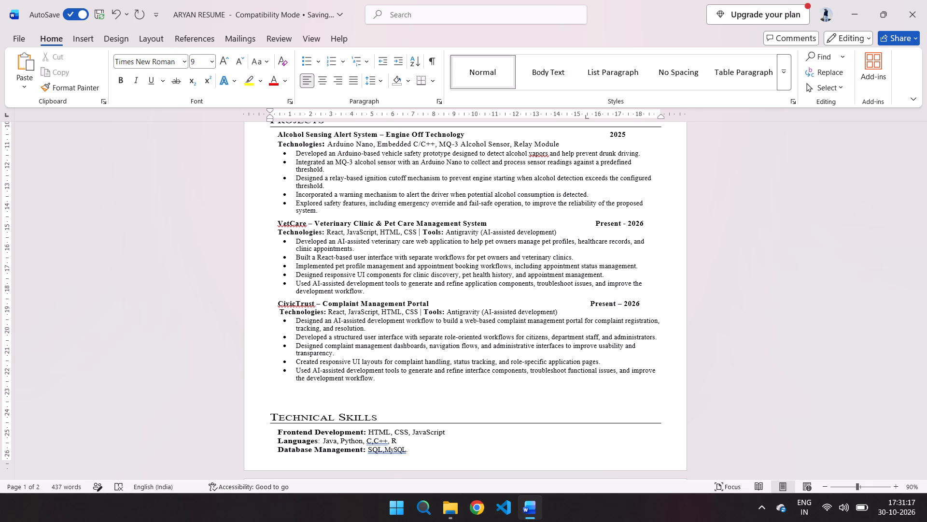
key("ctrl+v")
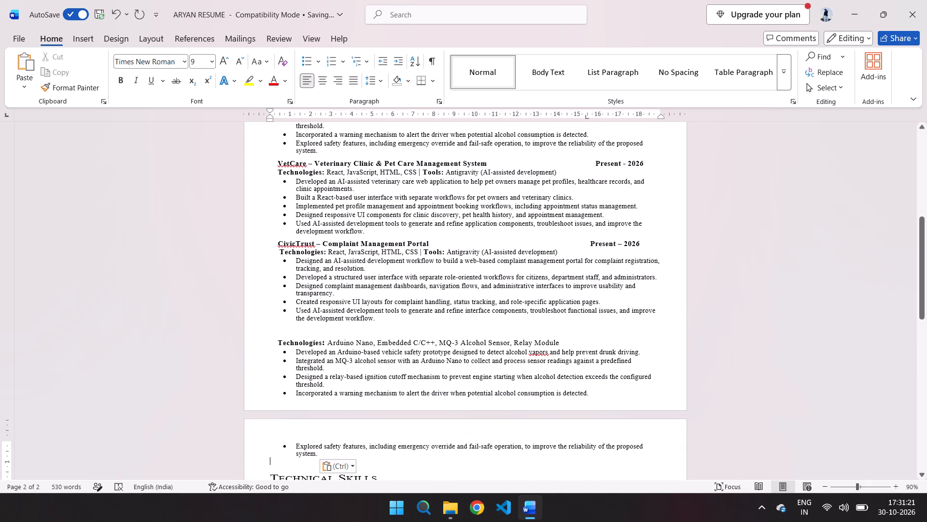
scroll(421, 223, "up", 1)
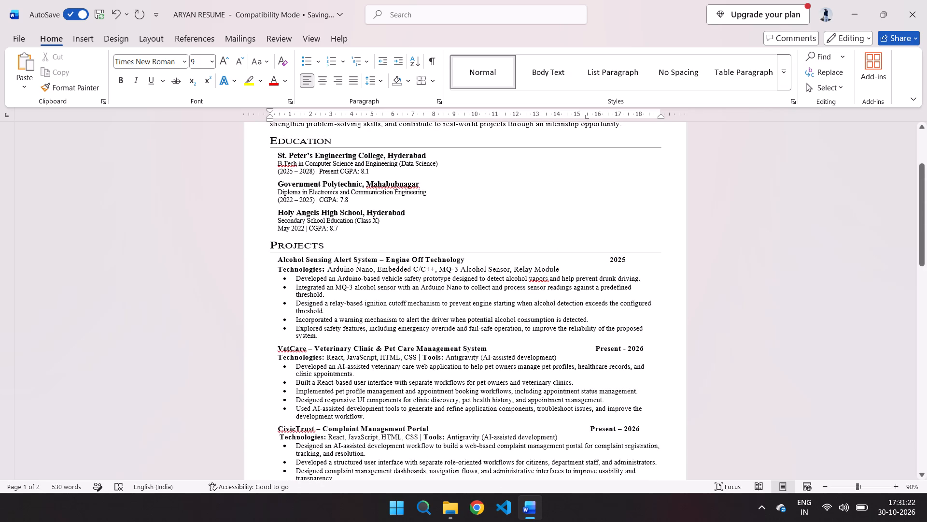
Copy the Alcohol Sensing Alert System title line with its 2025 date onto the blank line above the duplicated Technologies line after CivicTrust.
left_click_drag(278, 259, 443, 253)
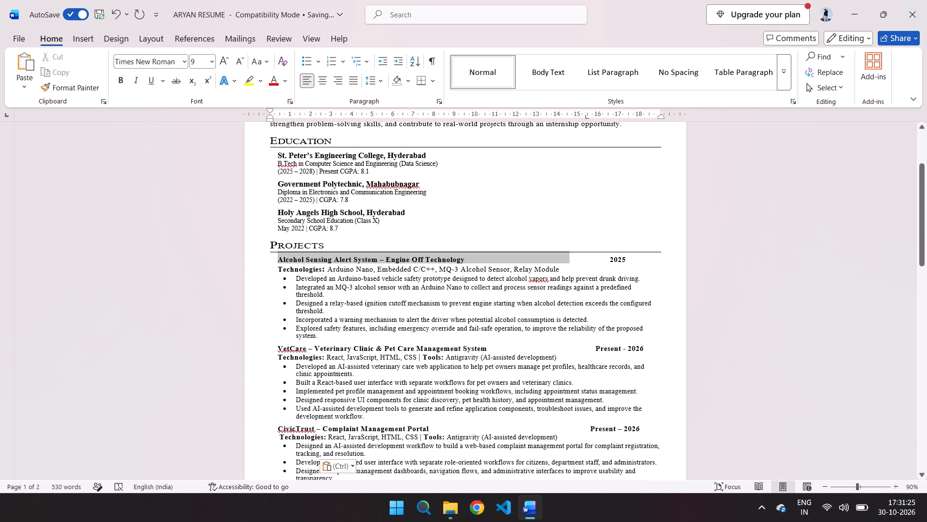
left_click_drag(443, 253, 622, 262)
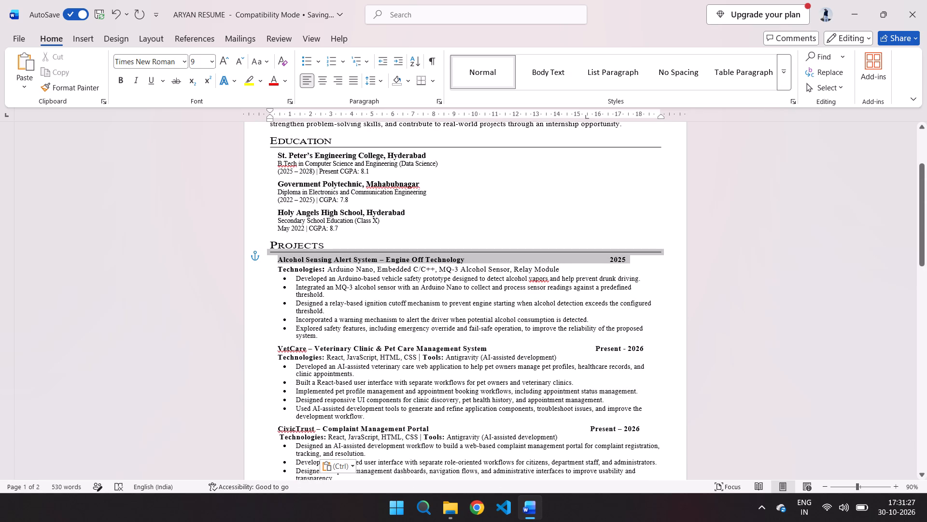
left_click_drag(622, 262, 621, 261)
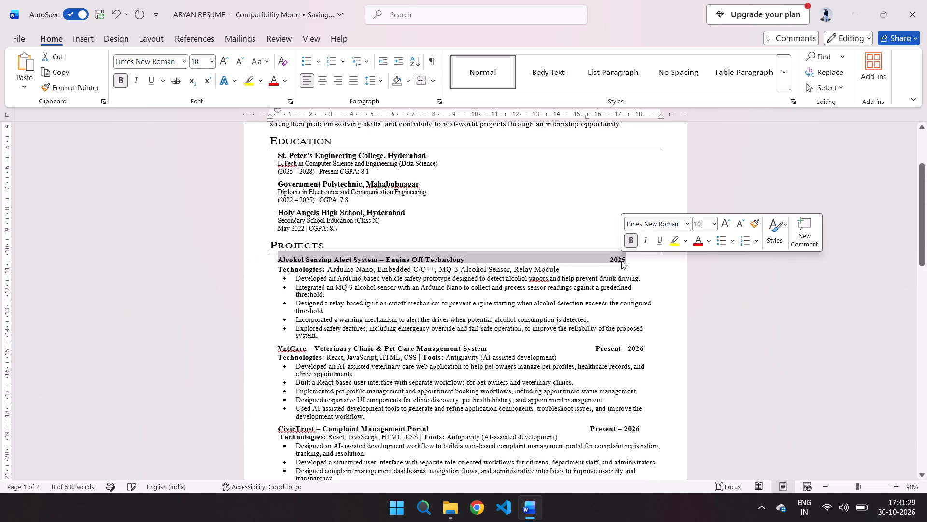
key("ctrl+c")
scroll(481, 383, "down", 2)
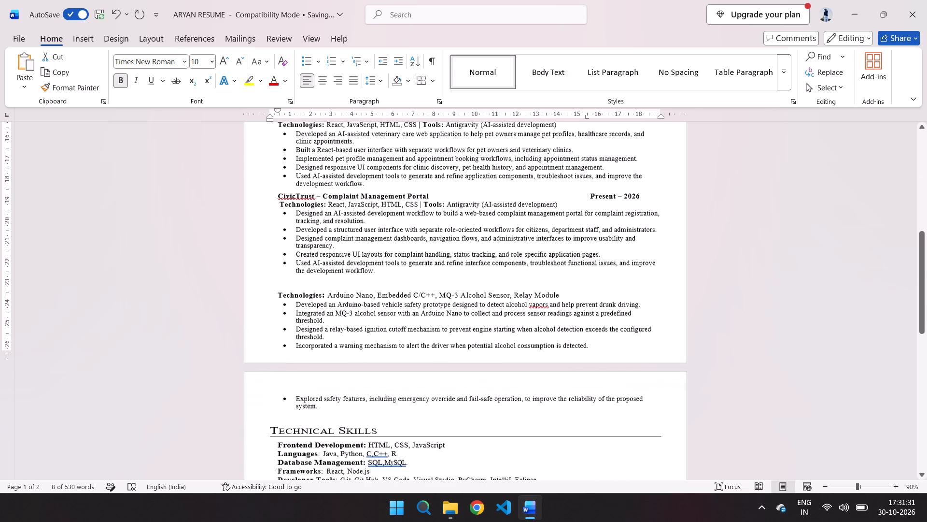
left_click(301, 287)
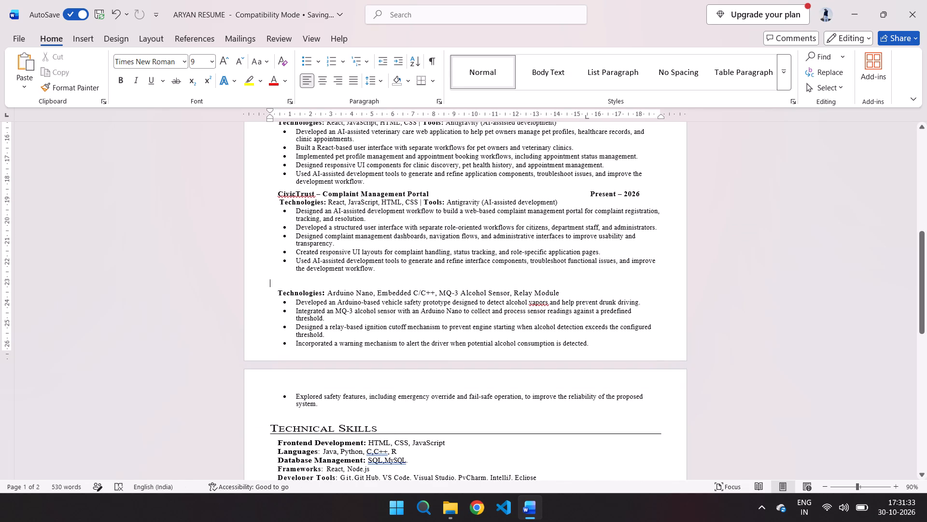
key("ctrl+v")
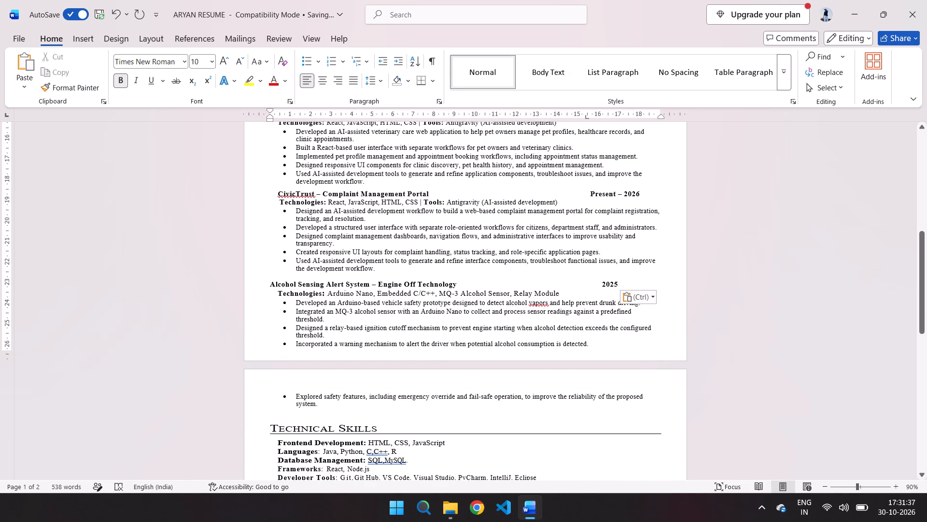
Indent the pasted Alcohol Sensing Alert System title with three leading spaces to align it with the other project titles.
left_click(266, 284)
key("Tab")
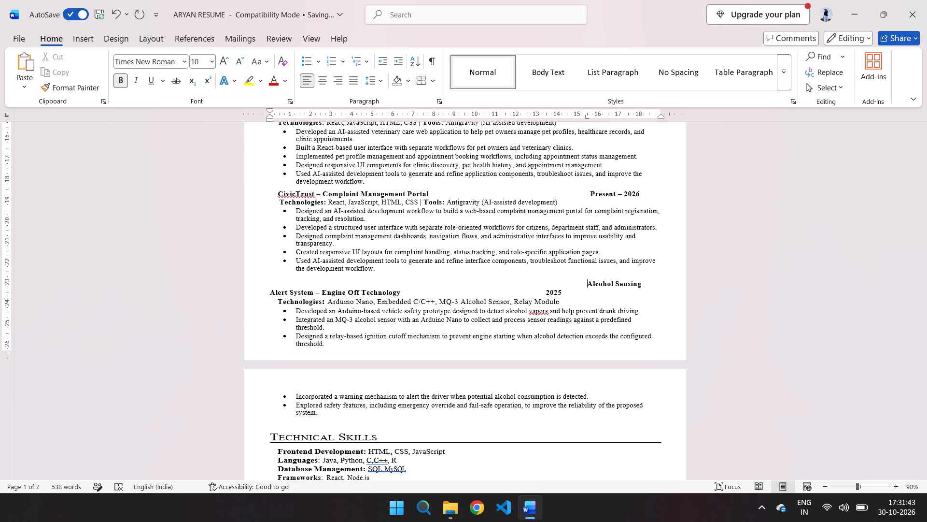
key("ctrl+z")
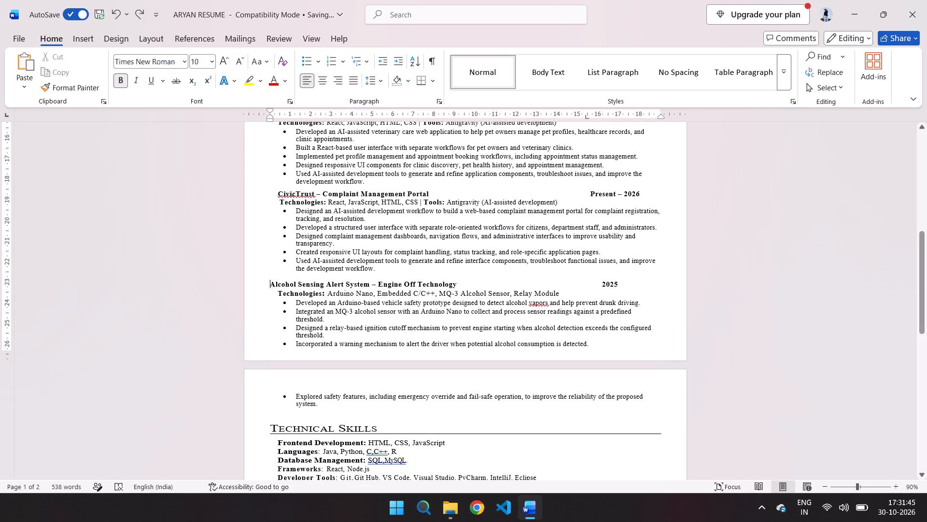
key("space")
key("space")
key("space")
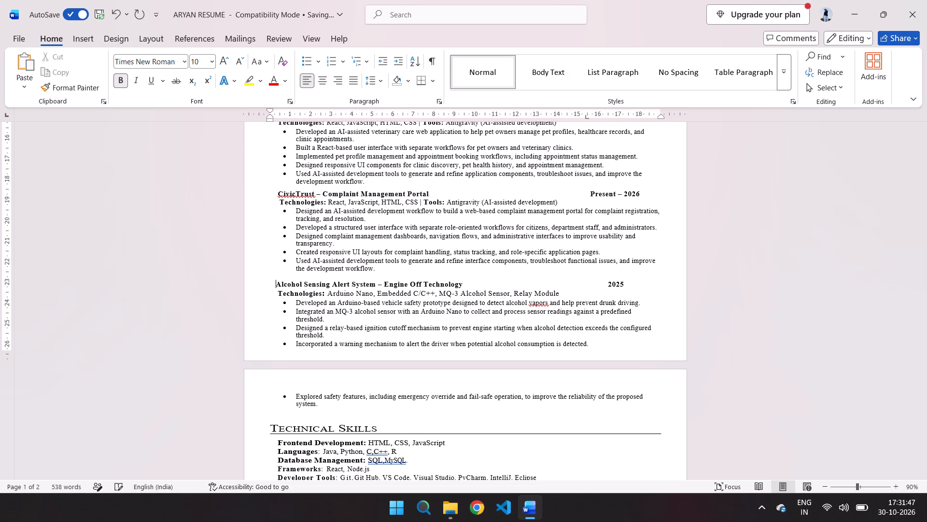
Delete the original Alcohol Sensing Alert System entry above VetCare, including its title, Technologies line, bullets and leftover blank line.
scroll(406, 269, "up", 1)
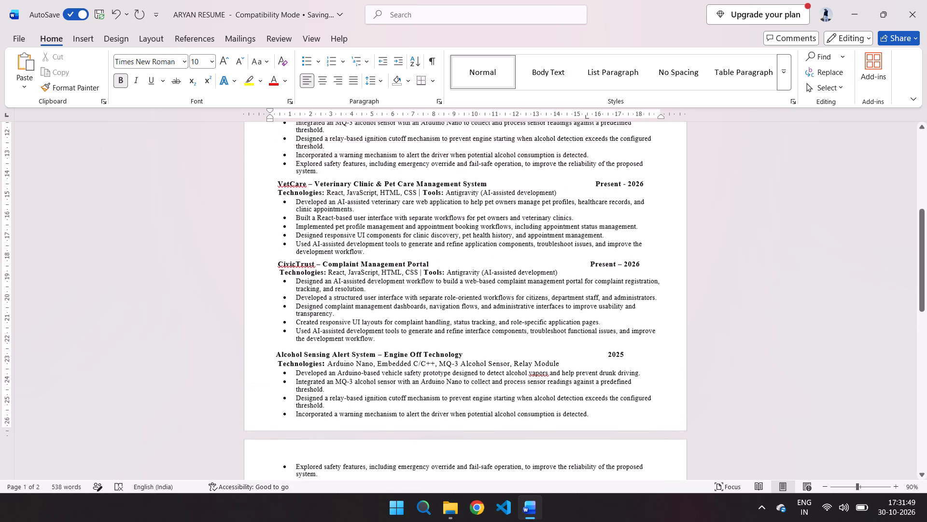
scroll(406, 269, "up", 1)
left_click_drag(320, 370, 274, 306)
key("BackSpace")
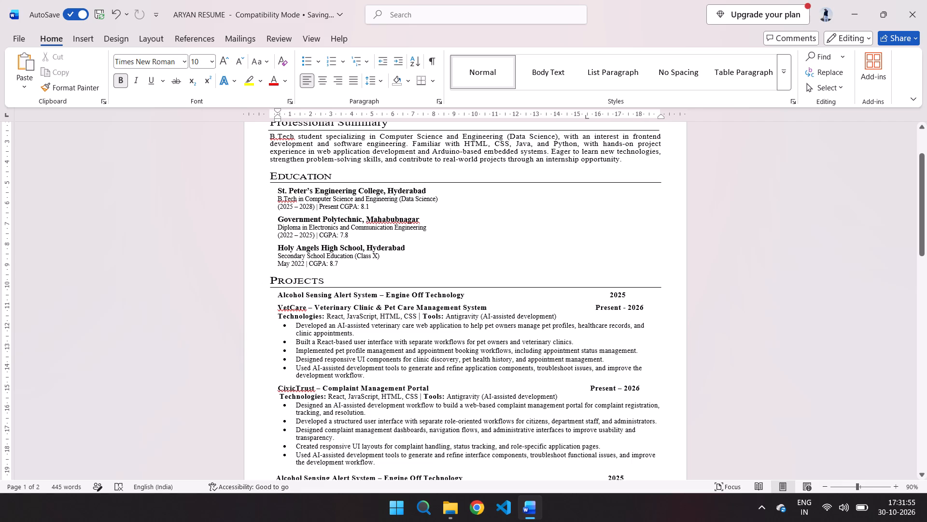
left_click_drag(626, 298, 323, 297)
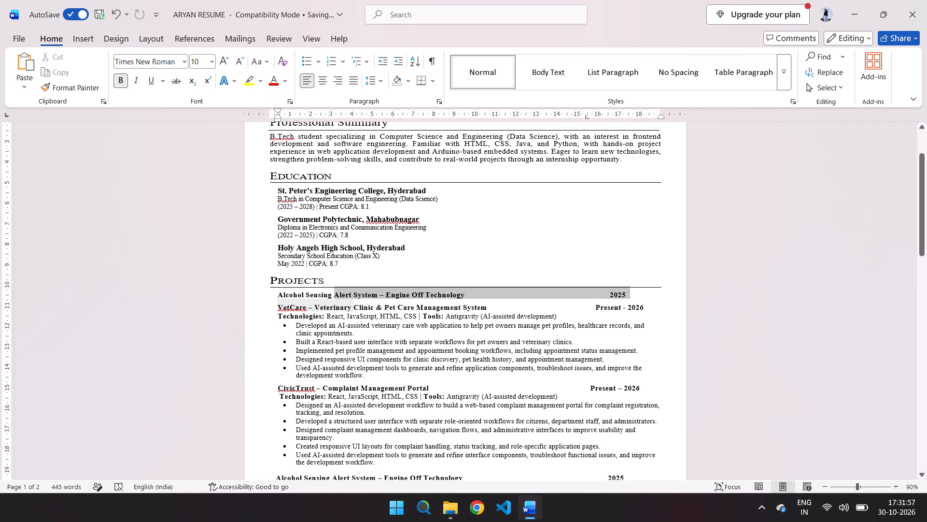
left_click_drag(323, 297, 282, 301)
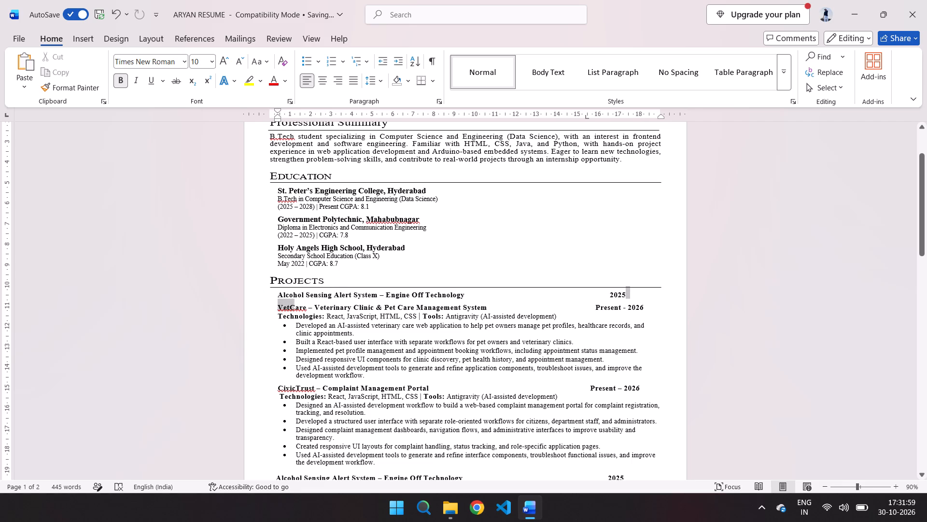
left_click_drag(282, 301, 281, 297)
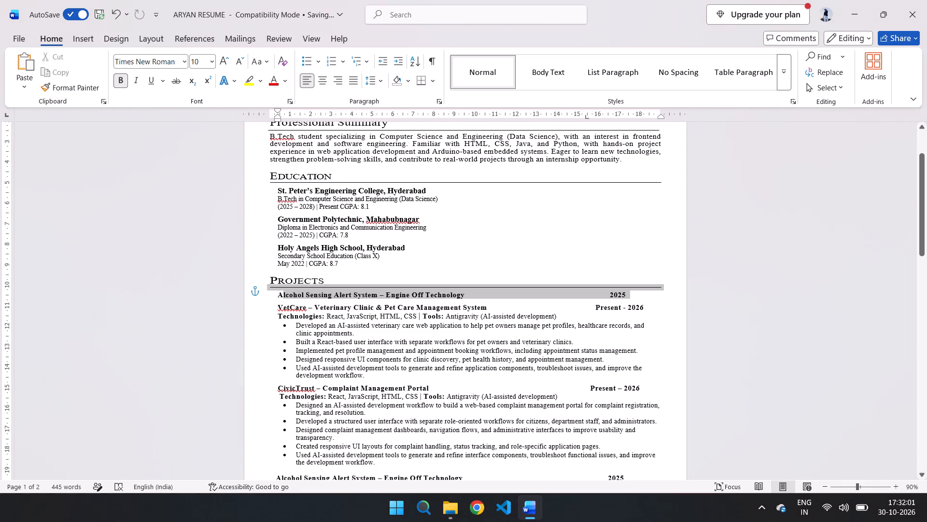
left_click_drag(281, 297, 280, 297)
left_click_drag(280, 297, 282, 297)
key("BackSpace")
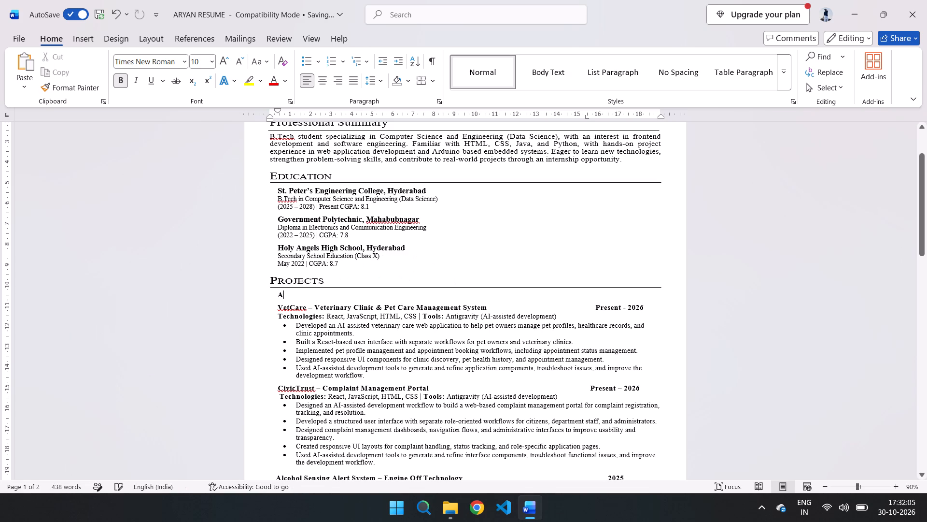
key("BackSpace")
key("BackSpace")
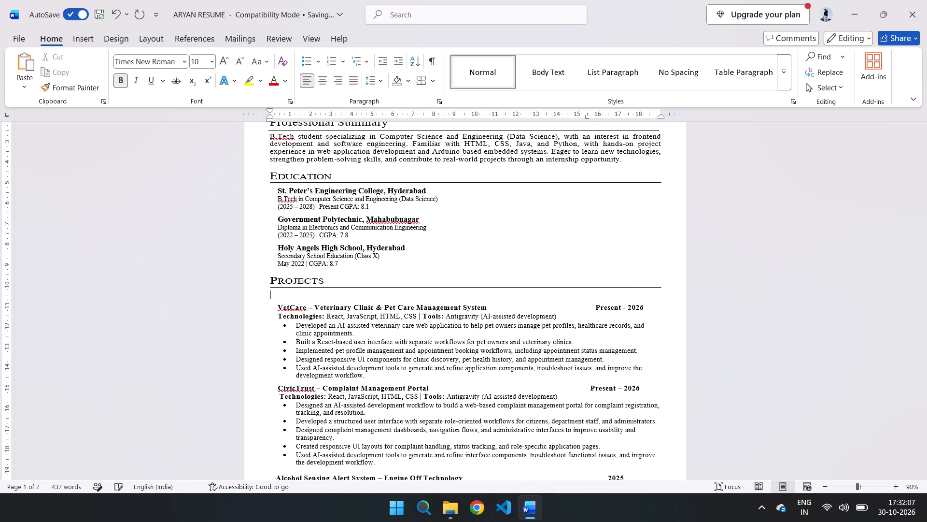
key("BackSpace")
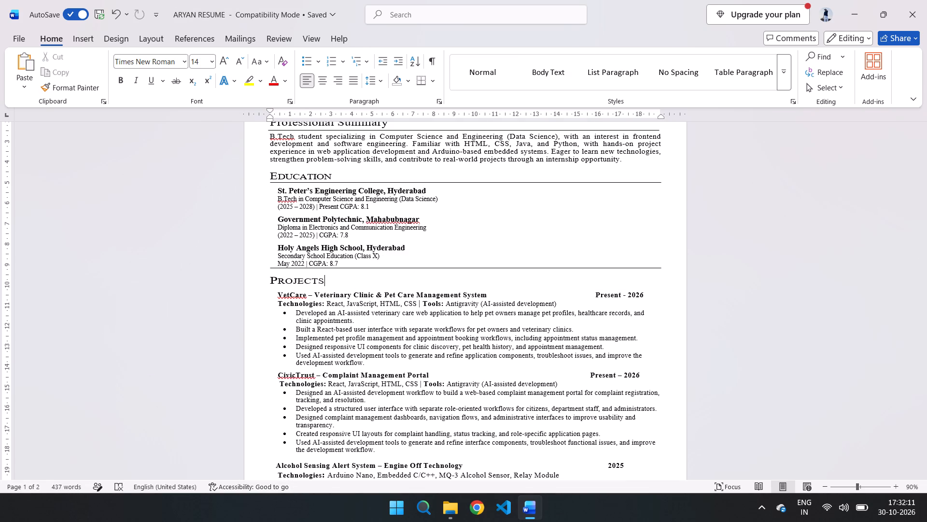
Move the displaced horizontal divider line from above the Projects heading to just beneath it.
left_click(381, 267)
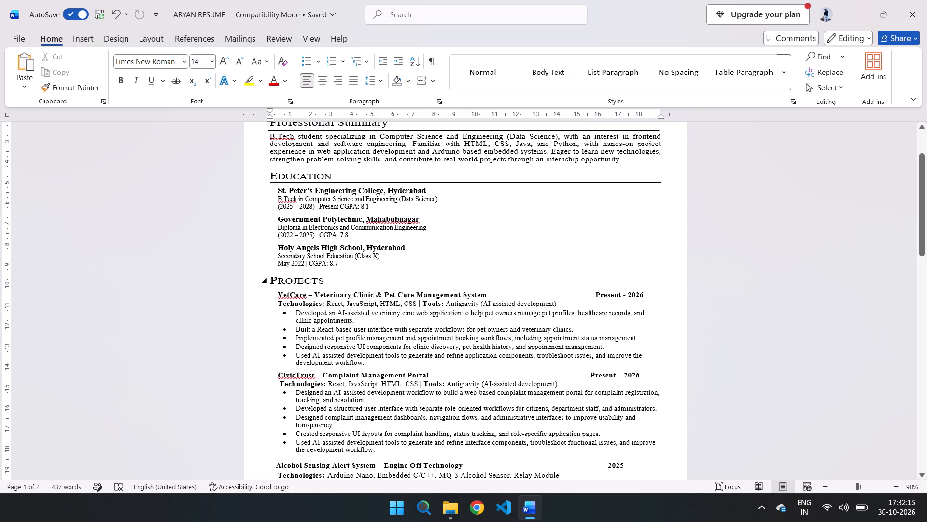
left_click_drag(382, 268, 382, 271)
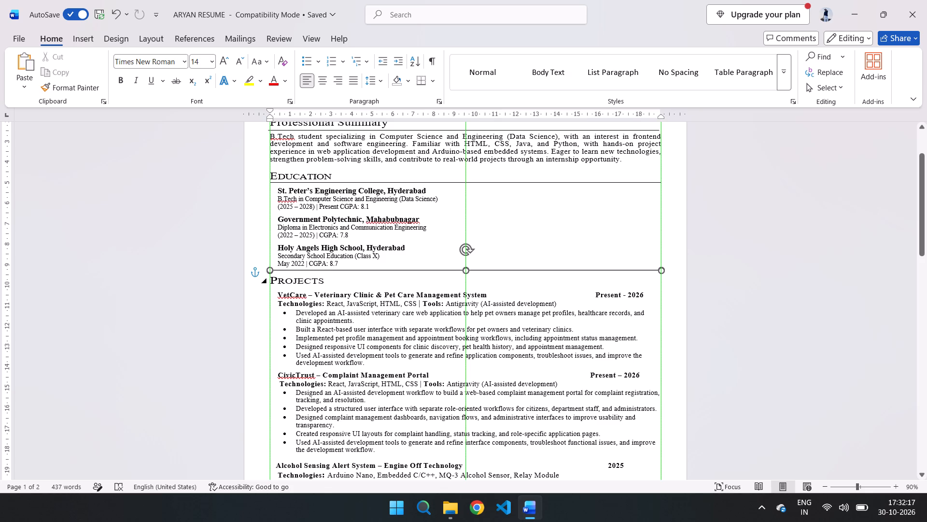
left_click_drag(382, 271, 384, 358)
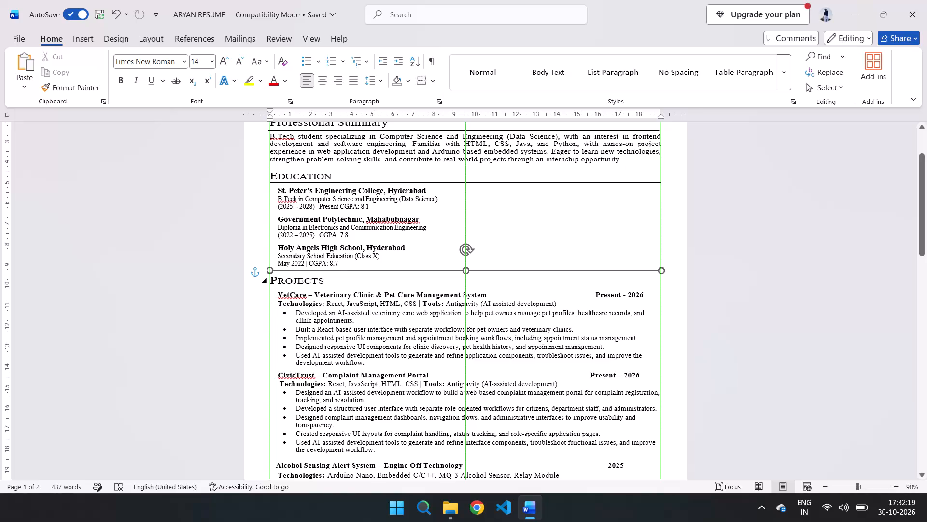
left_click_drag(384, 358, 384, 317)
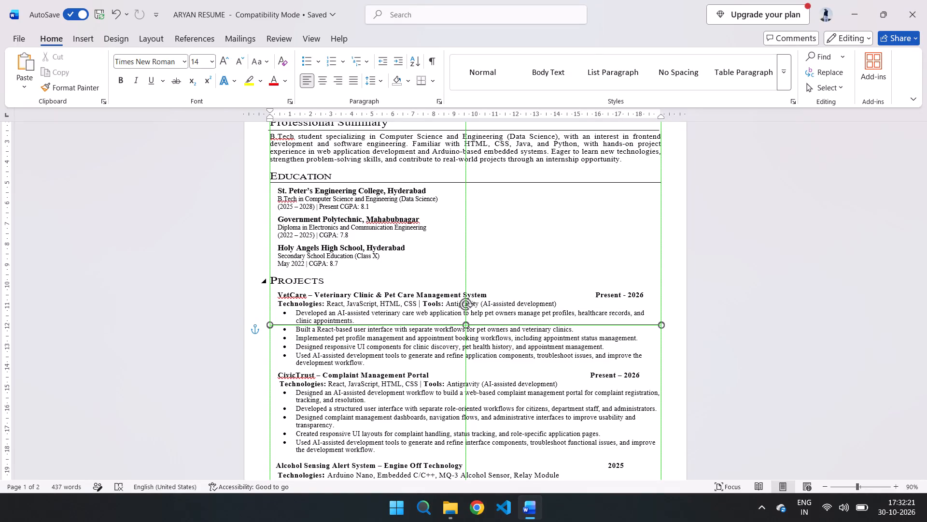
left_click_drag(384, 317, 383, 284)
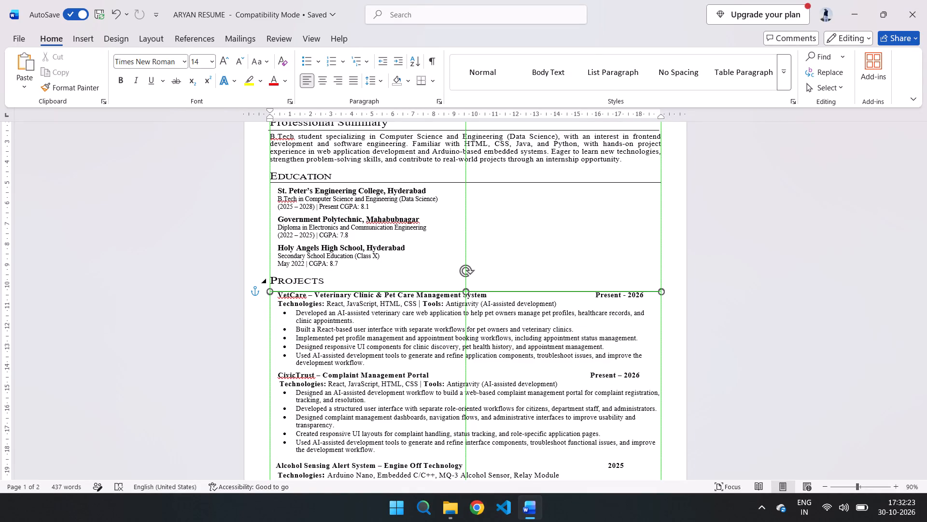
left_click_drag(383, 284, 382, 275)
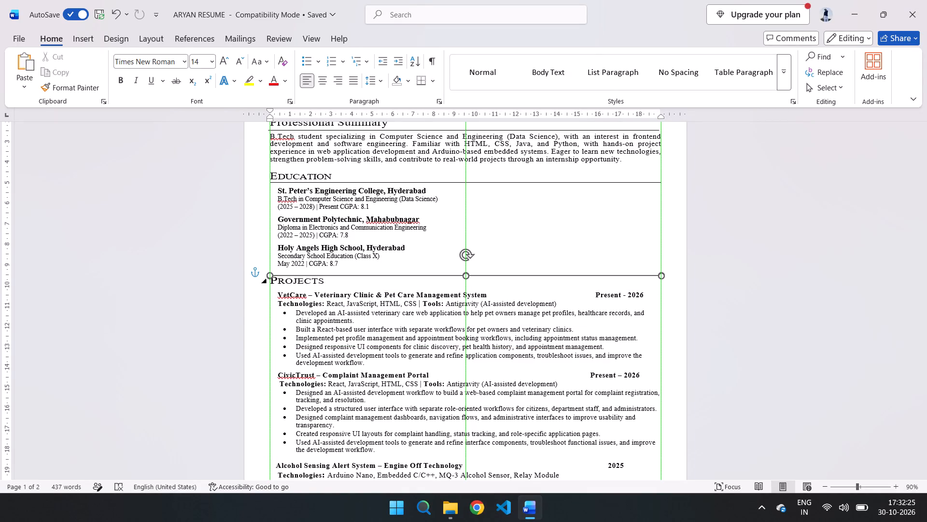
left_click_drag(382, 275, 382, 283)
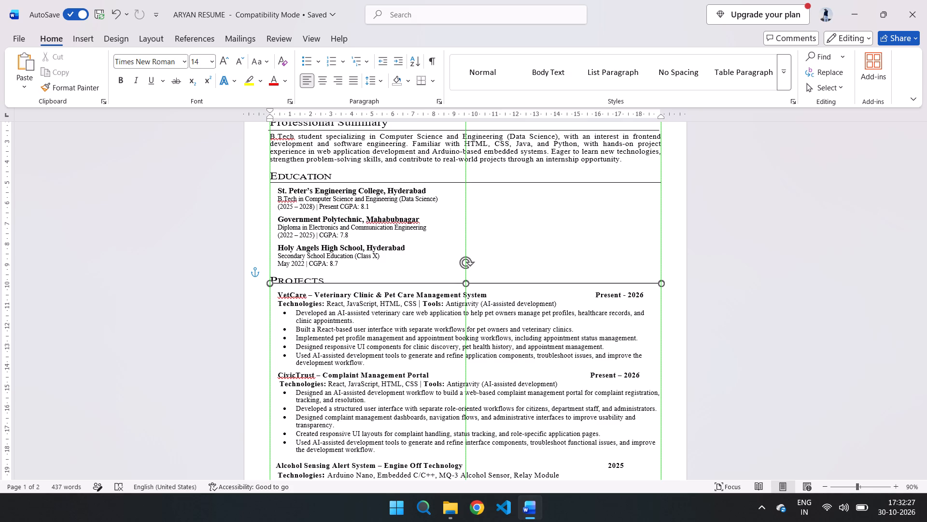
left_click_drag(382, 283, 382, 286)
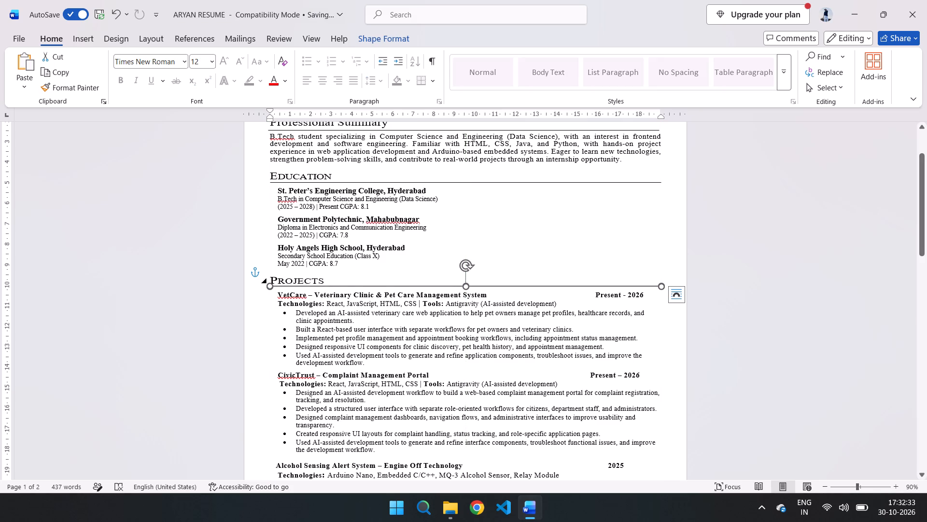
left_click(433, 268)
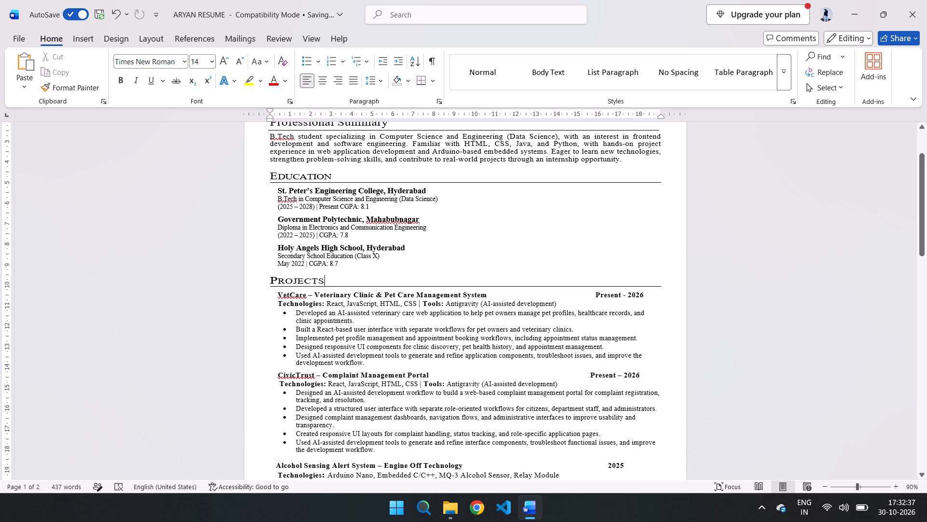
Remove the blank line between the last Alcohol Sensing Alert System bullet and the Technical Skills heading.
scroll(583, 301, "down", 1)
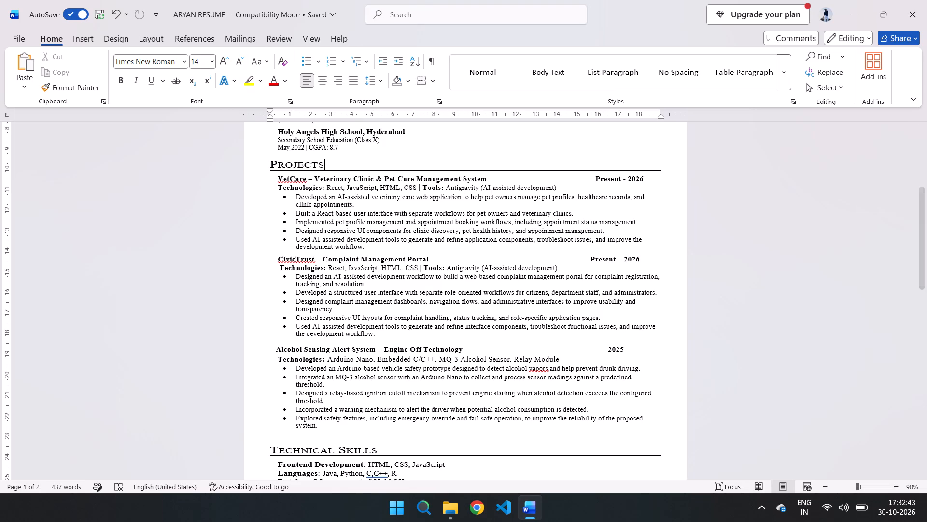
left_click(290, 438)
left_click(288, 436)
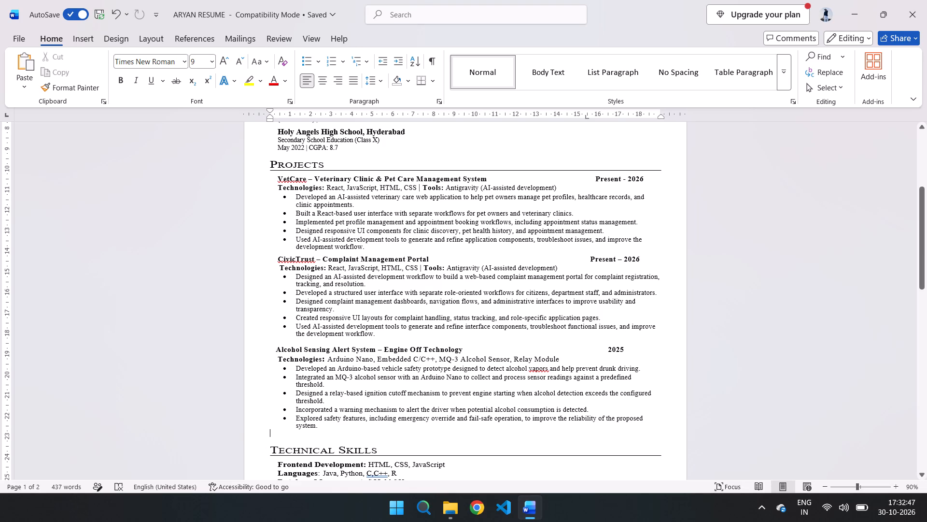
key("BackSpace")
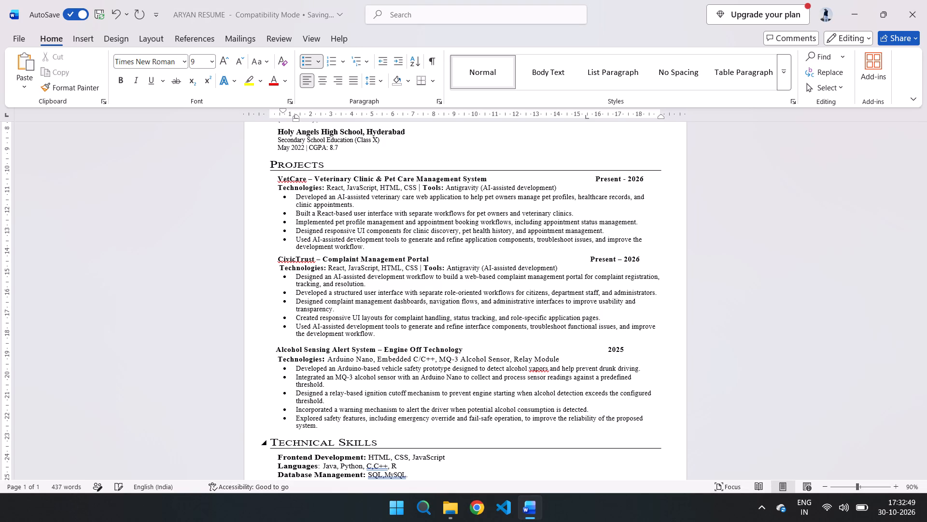
Add one leading space before the VetCare project's Technologies line to match the CivicTrust entry's indentation.
scroll(333, 351, "down", 2)
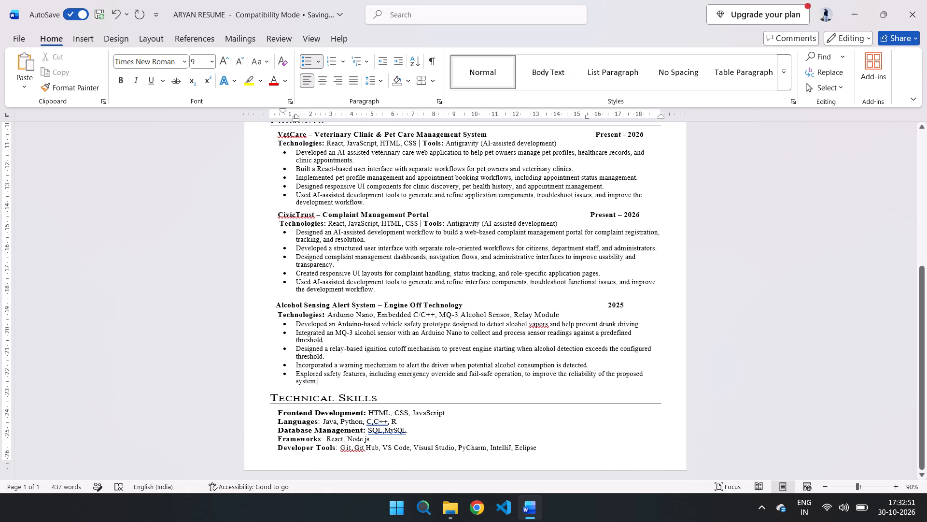
scroll(333, 351, "down", 1)
scroll(333, 351, "up", 2)
scroll(333, 351, "down", 1)
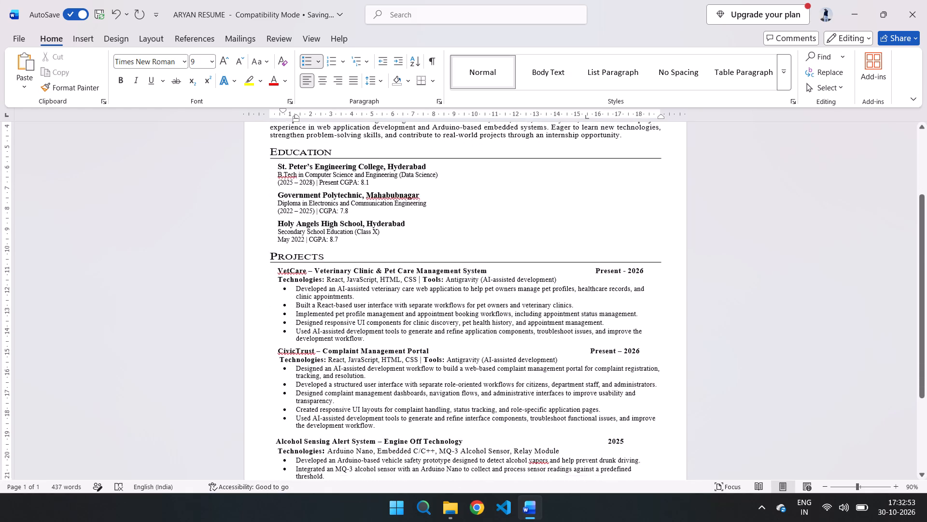
scroll(333, 351, "down", 1)
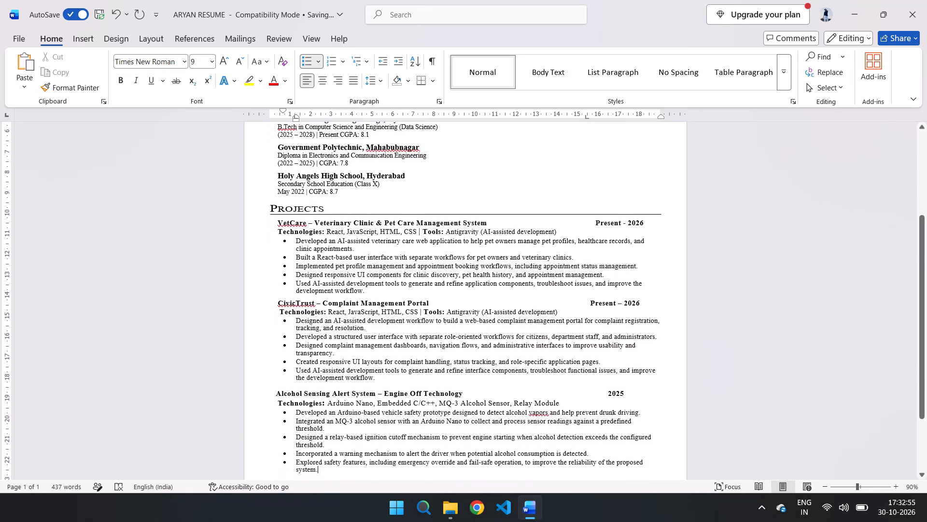
left_click(275, 230)
key("space")
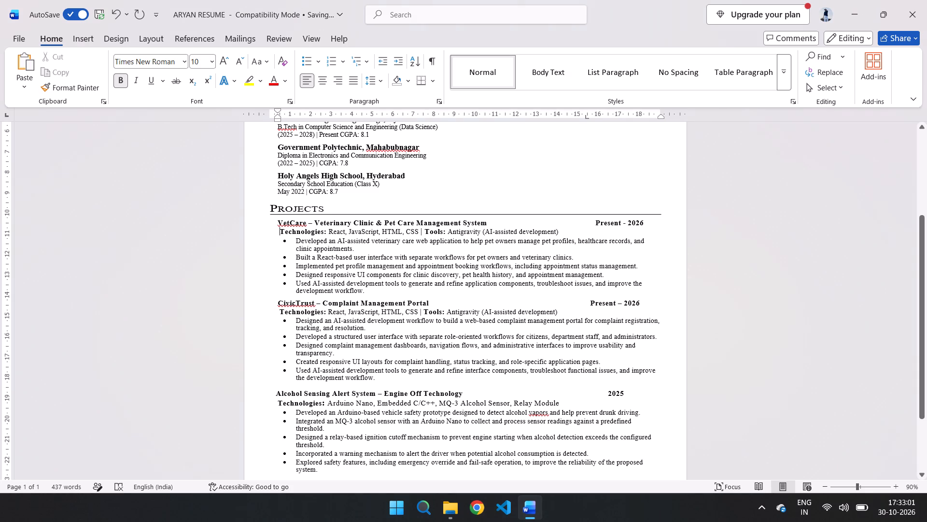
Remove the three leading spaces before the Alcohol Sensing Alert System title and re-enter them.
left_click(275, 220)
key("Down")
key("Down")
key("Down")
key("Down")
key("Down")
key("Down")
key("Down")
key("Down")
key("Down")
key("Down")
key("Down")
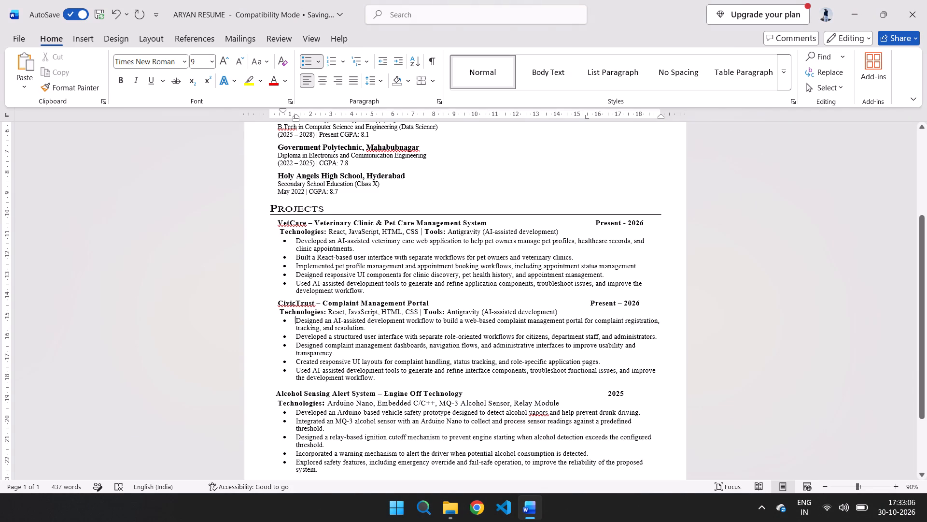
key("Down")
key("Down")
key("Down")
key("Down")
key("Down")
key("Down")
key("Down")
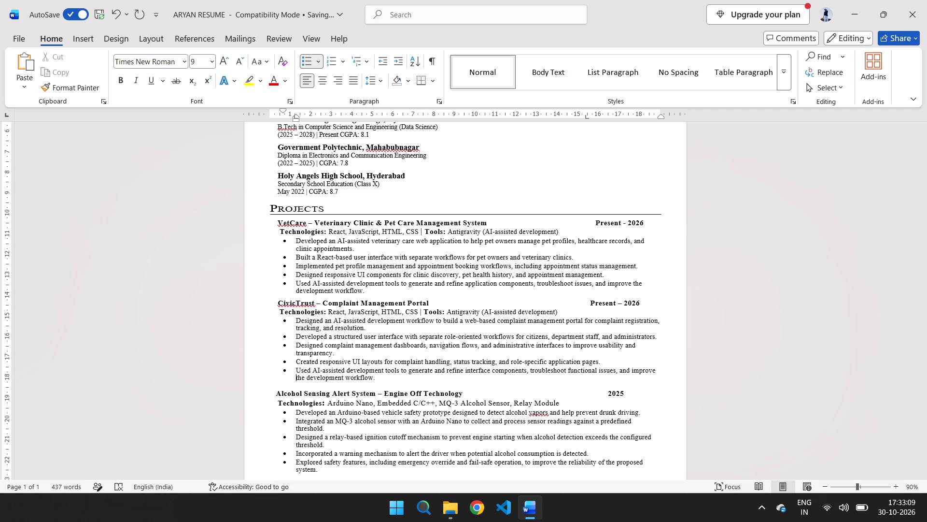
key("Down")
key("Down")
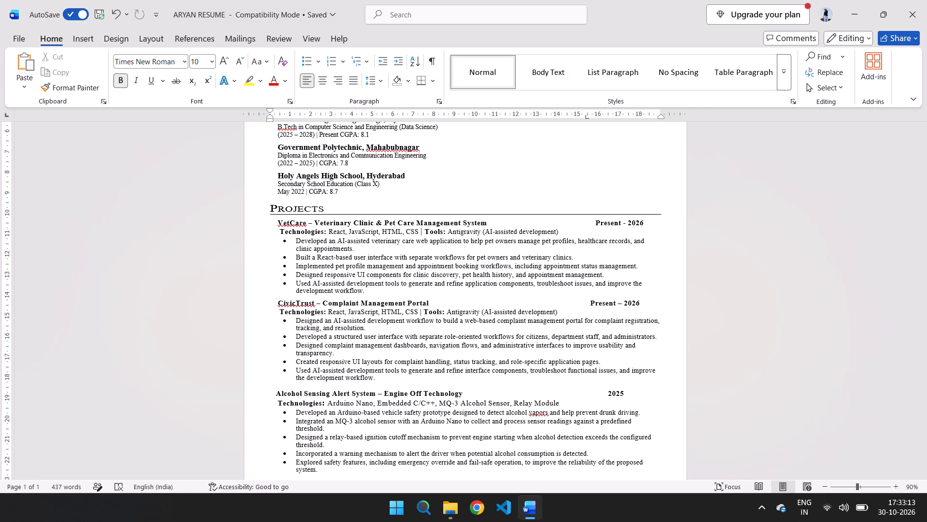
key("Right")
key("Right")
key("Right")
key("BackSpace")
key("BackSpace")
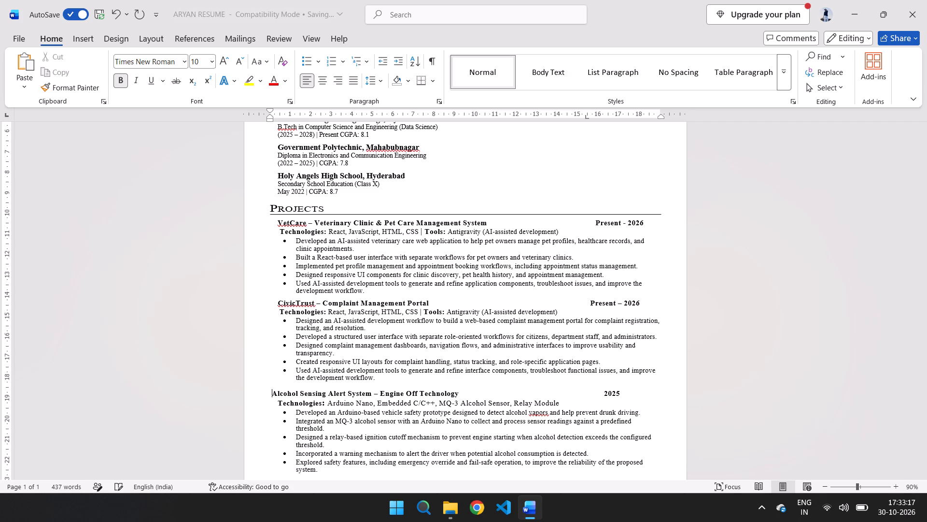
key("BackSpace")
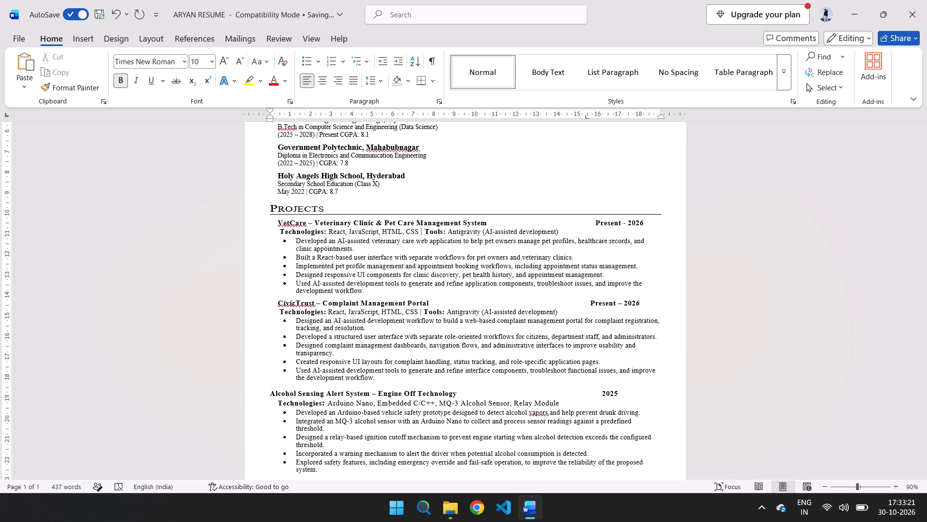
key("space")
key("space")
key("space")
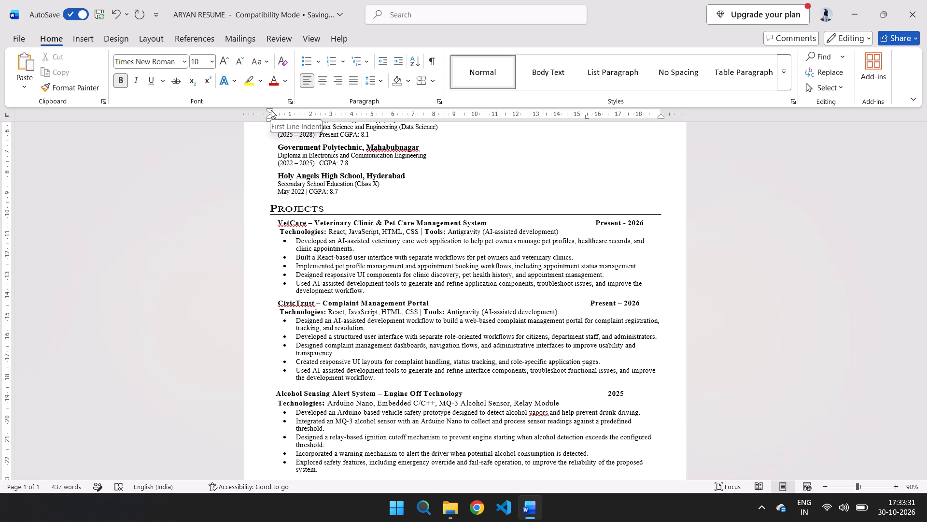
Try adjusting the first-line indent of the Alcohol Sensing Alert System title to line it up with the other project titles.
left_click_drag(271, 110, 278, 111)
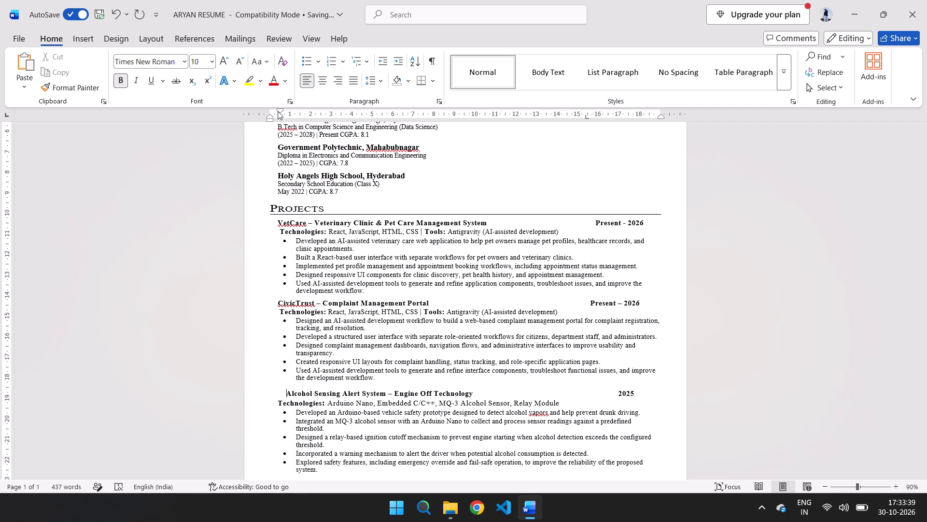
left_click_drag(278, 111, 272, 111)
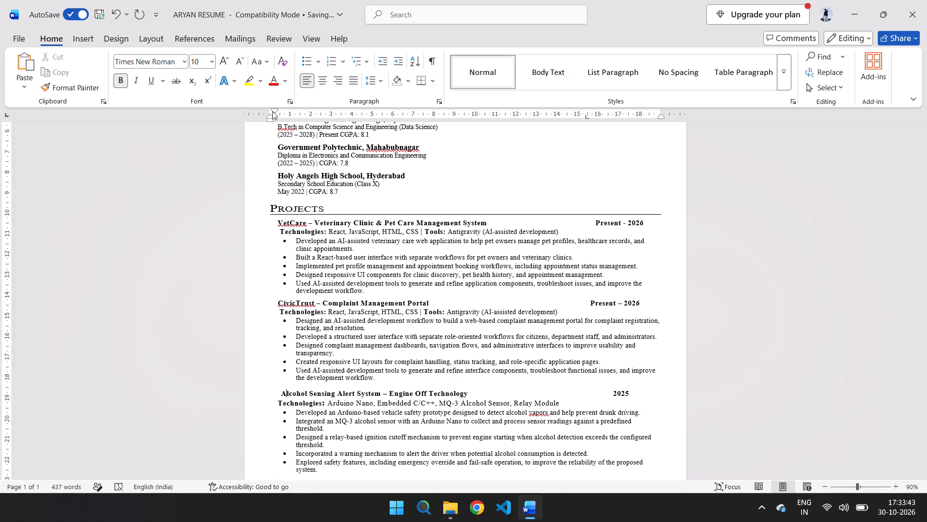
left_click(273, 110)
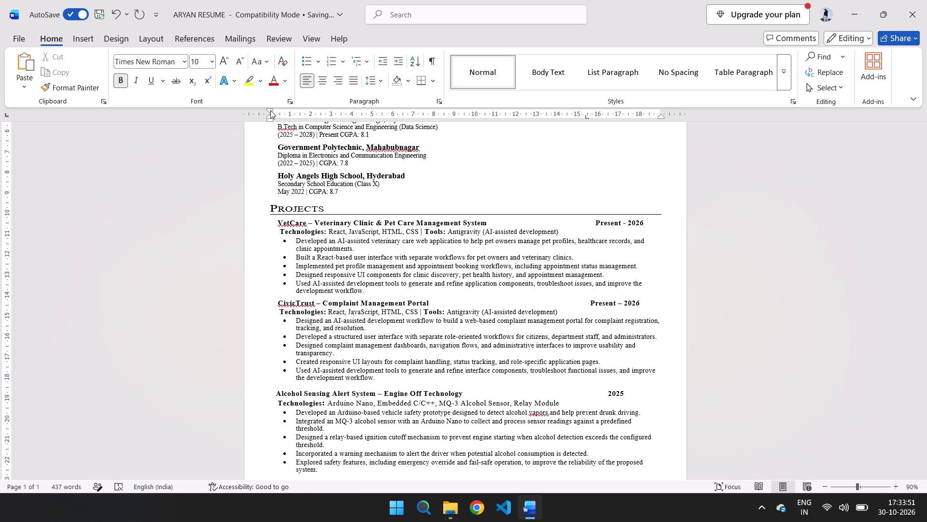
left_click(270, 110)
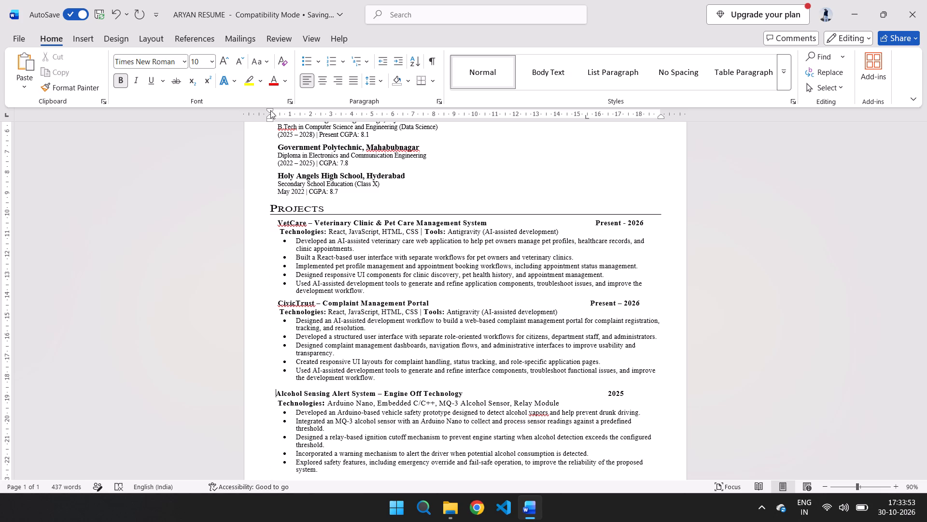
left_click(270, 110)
Add one more leading space before the Alcohol Sensing Alert System title to align it with the other project titles.
key("space")
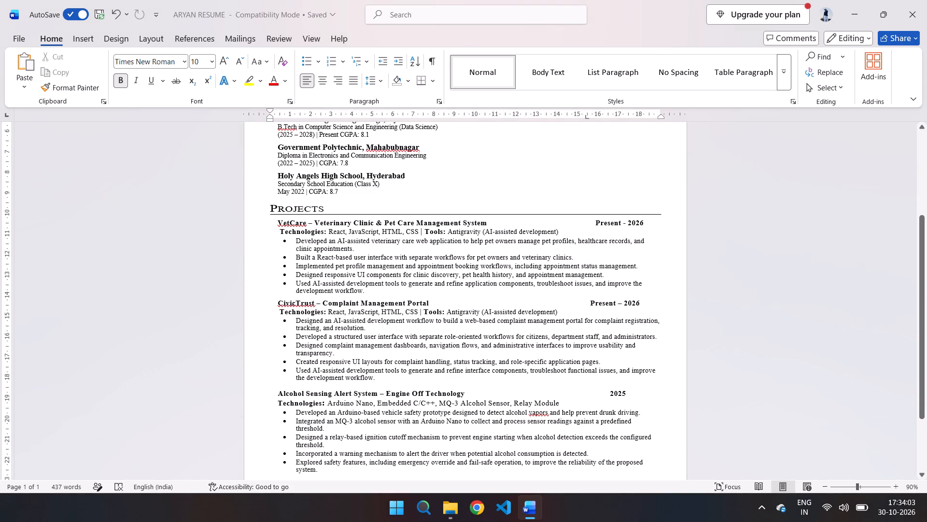
Add one leading space before the Alcohol Sensing Alert System's Technologies line to match the other projects' indentation.
left_click(276, 403)
key("space")
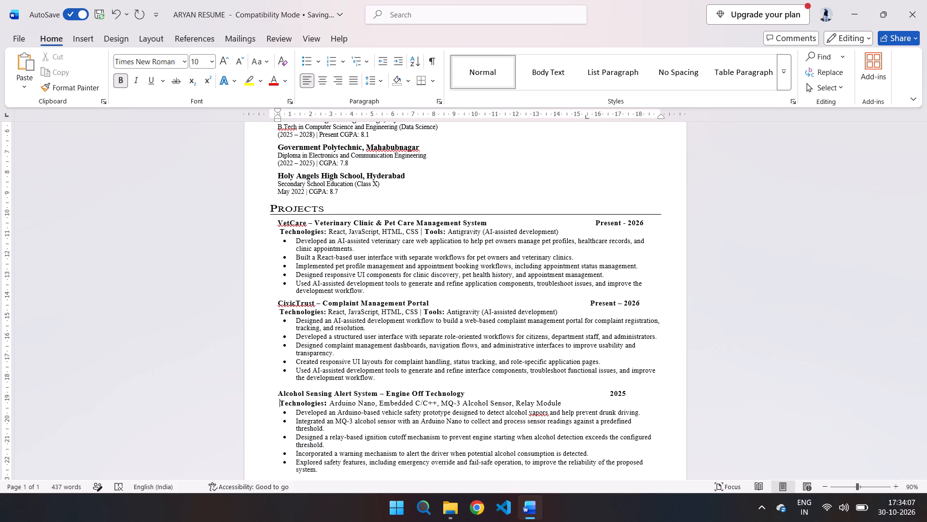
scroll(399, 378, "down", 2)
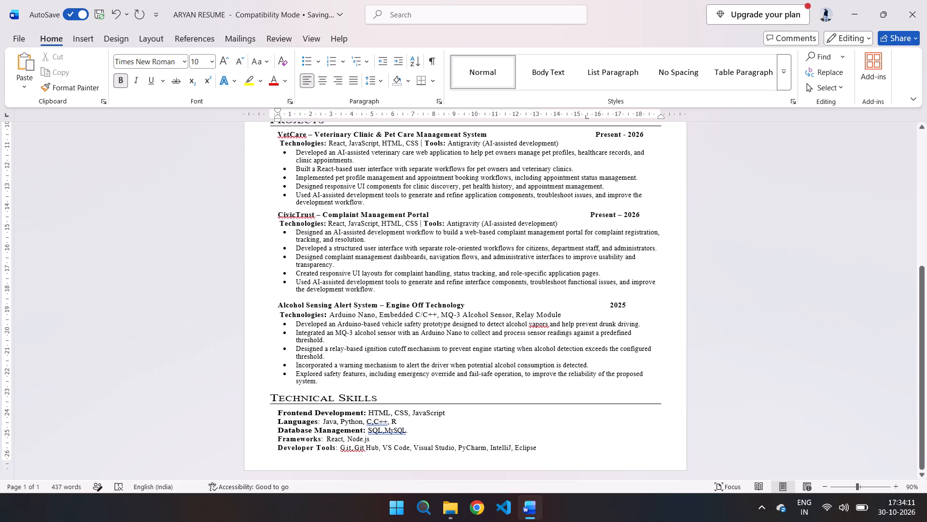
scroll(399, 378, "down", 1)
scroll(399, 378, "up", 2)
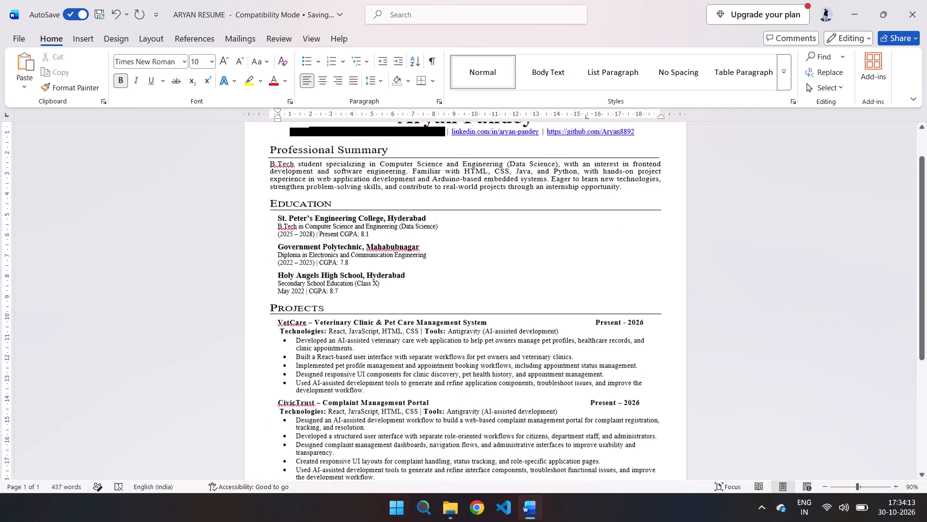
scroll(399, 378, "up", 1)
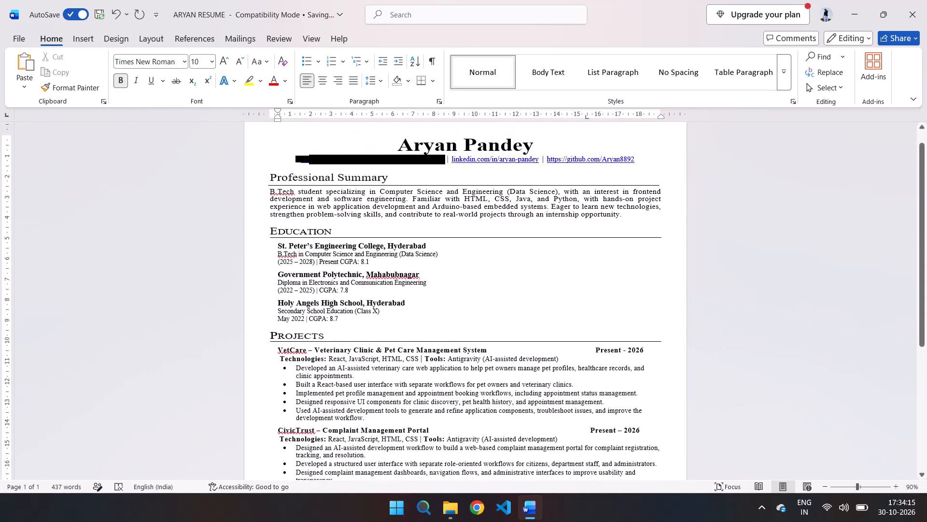
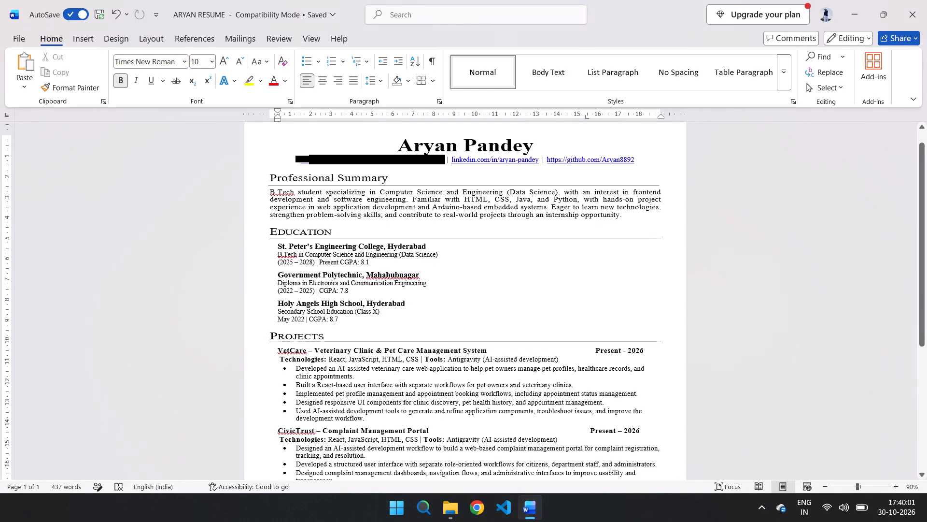
Delete the date and CGPA line beneath each of the three Education entries, leaving no blank line before Projects.
left_click(277, 263)
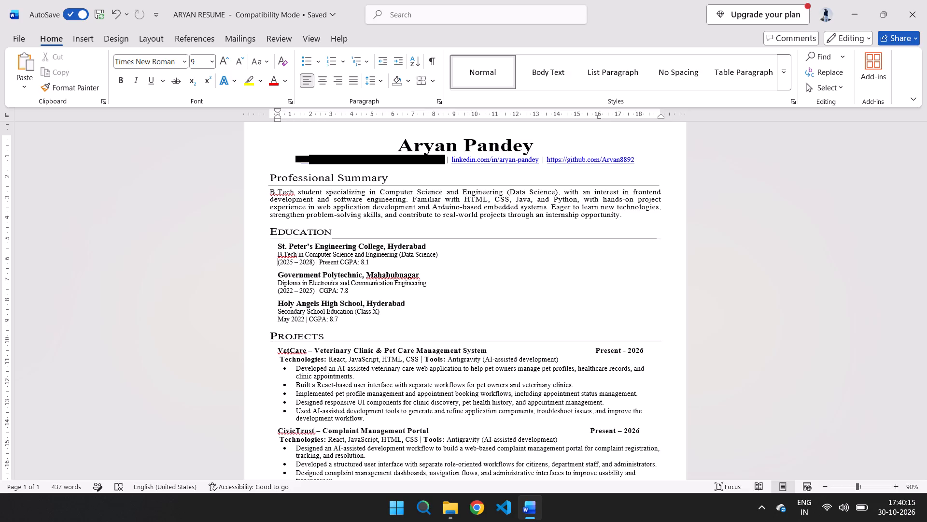
left_click_drag(371, 263, 284, 264)
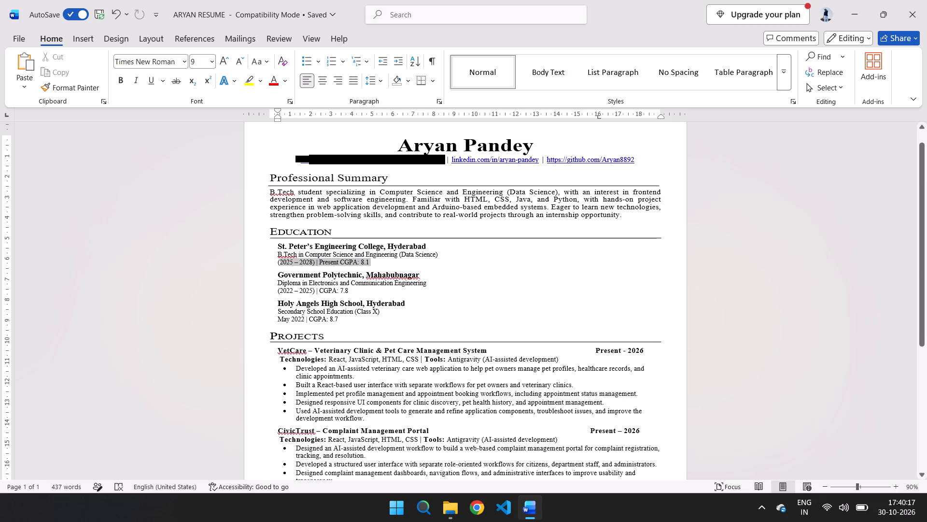
left_click_drag(284, 264, 277, 261)
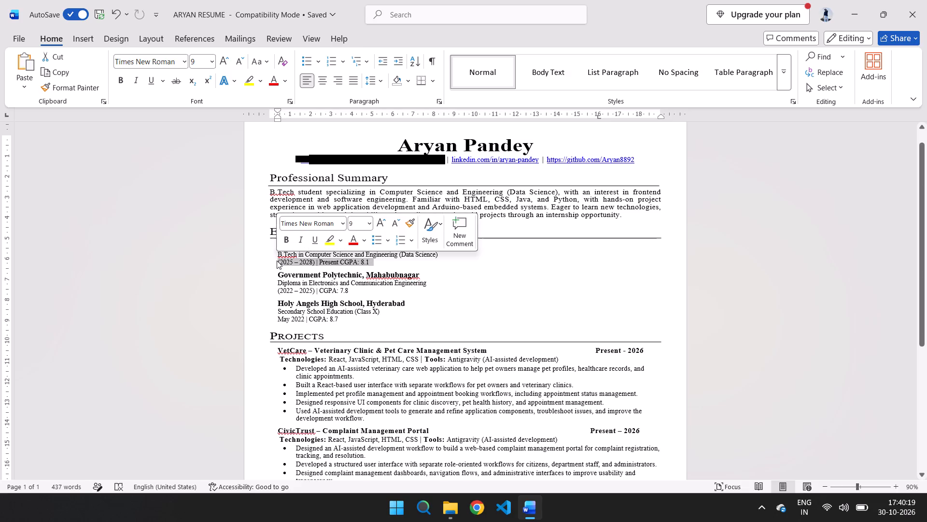
key("BackSpace")
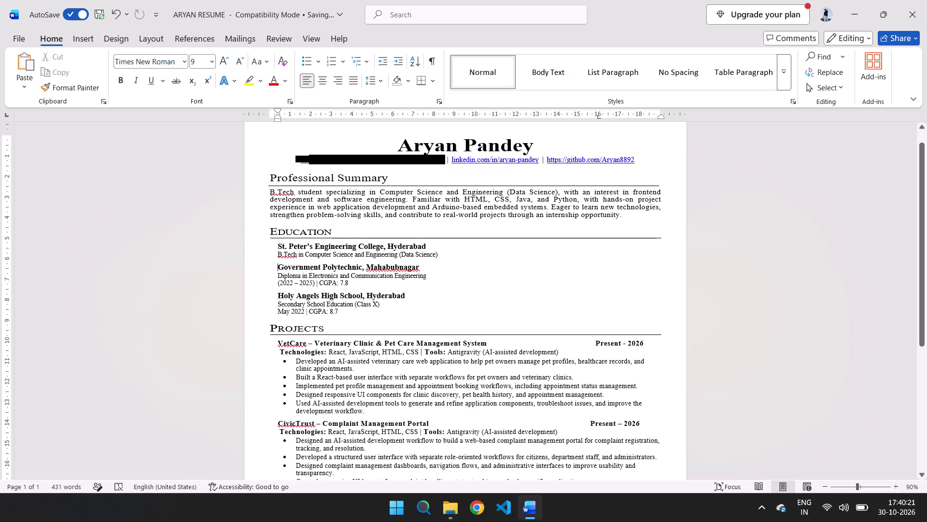
left_click_drag(349, 284, 299, 281)
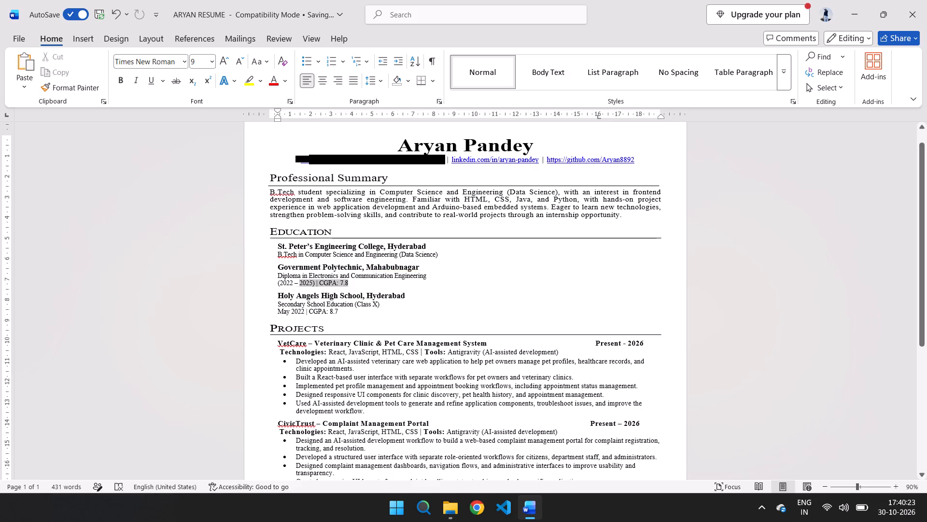
left_click_drag(299, 281, 274, 282)
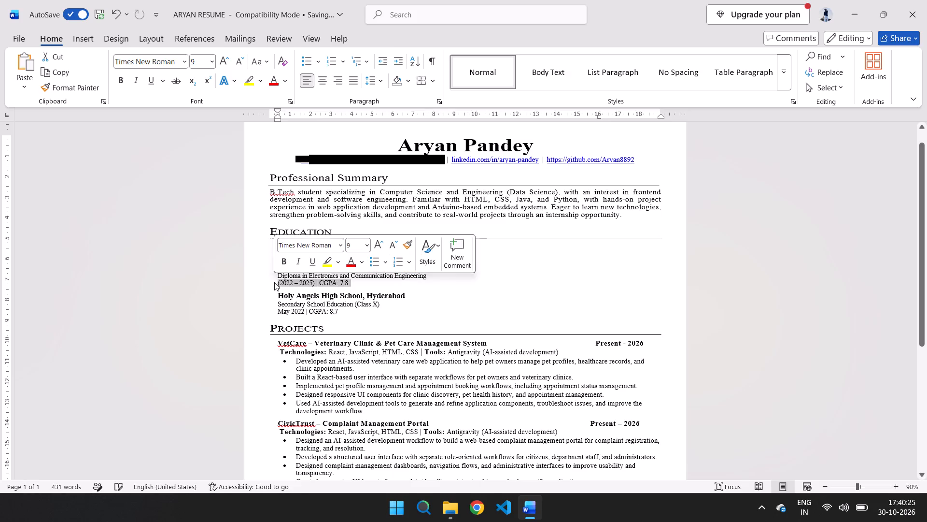
key("BackSpace")
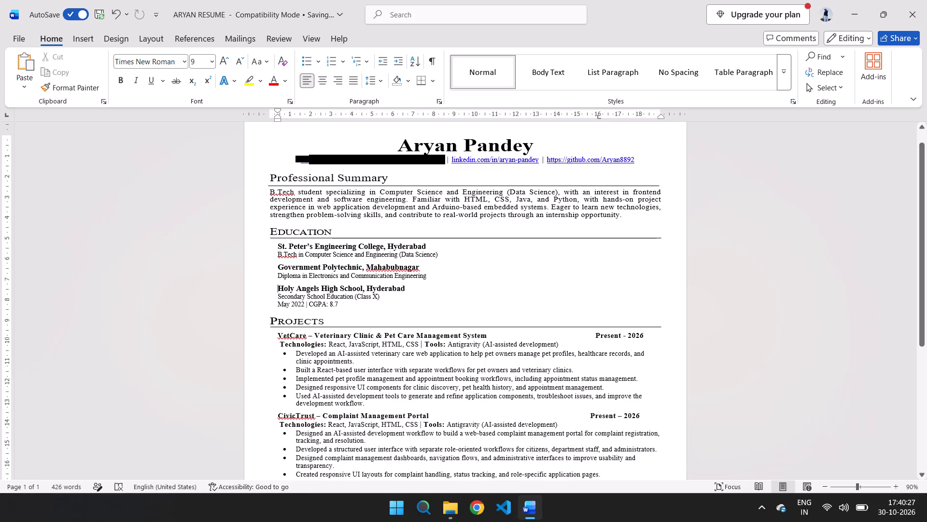
left_click_drag(338, 304, 283, 309)
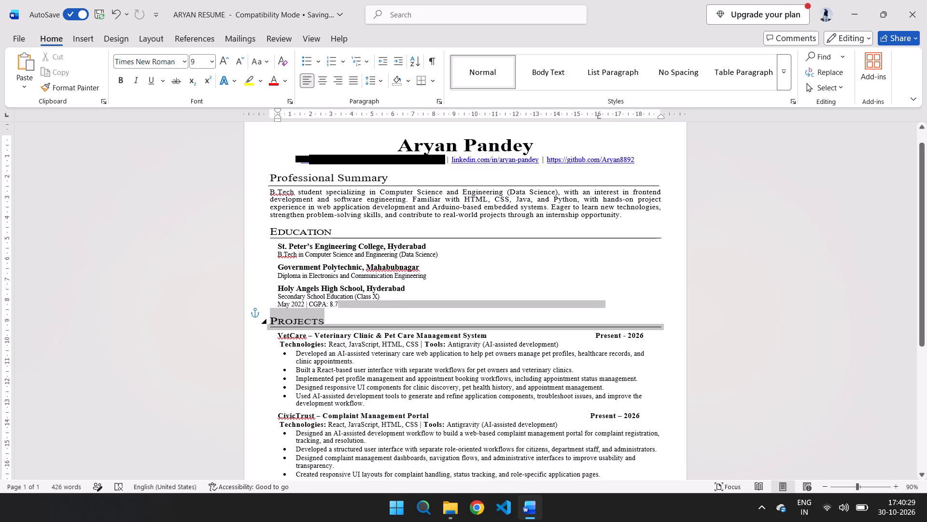
left_click_drag(283, 309, 277, 304)
key("BackSpace")
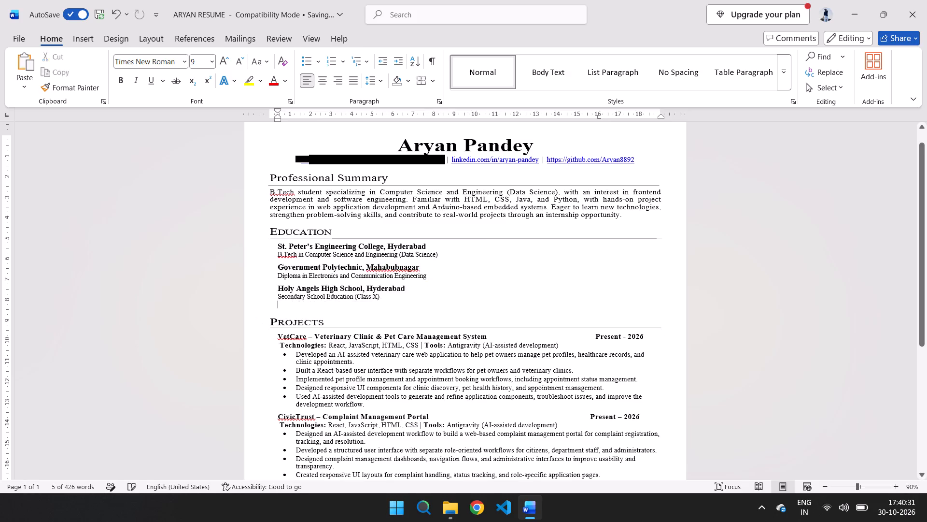
key("BackSpace")
key("BackSpace")
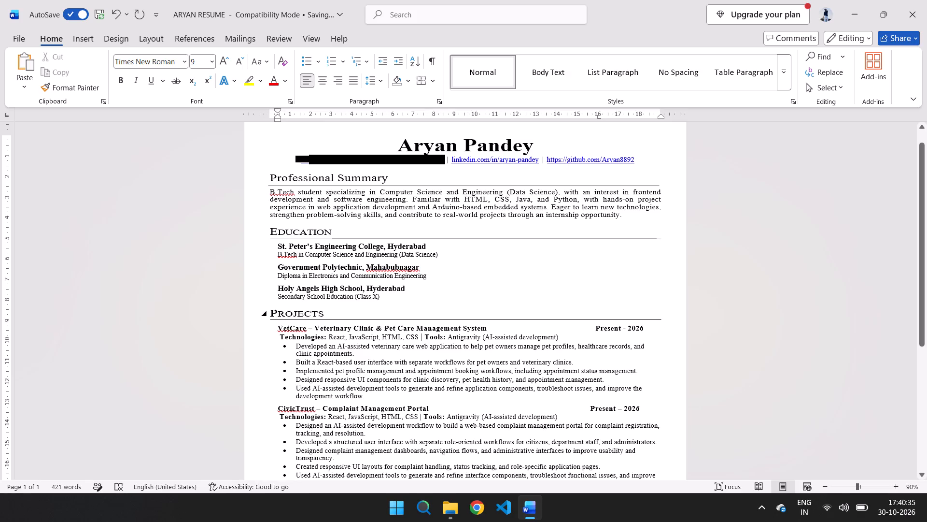
Insert a tab after the St. Peter's Engineering College, Hyderabad heading in the Education section, at the line's far tab stop.
scroll(339, 299, "down", 2)
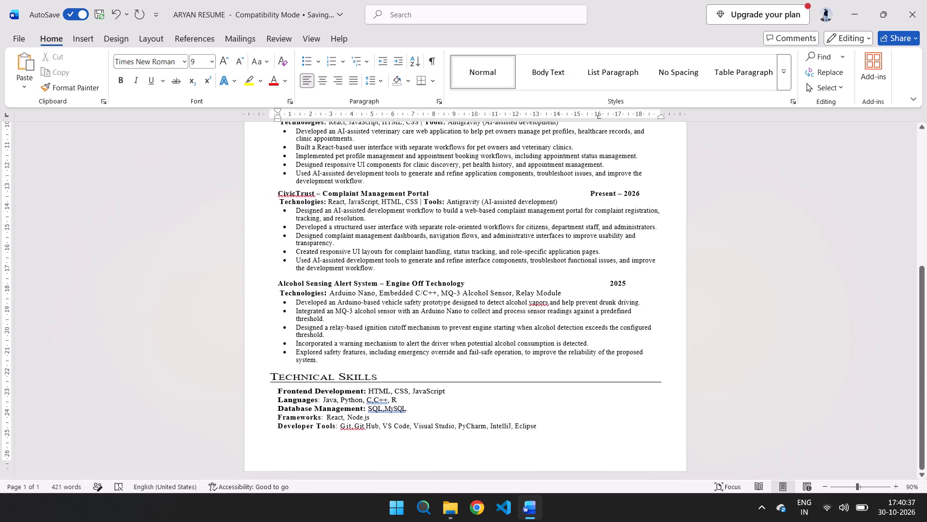
scroll(339, 299, "down", 1)
scroll(339, 299, "up", 2)
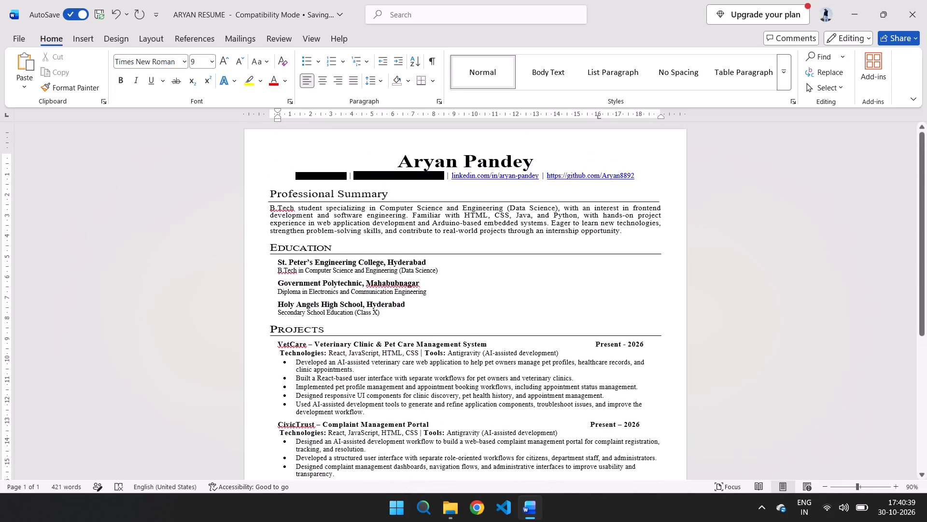
scroll(339, 299, "up", 1)
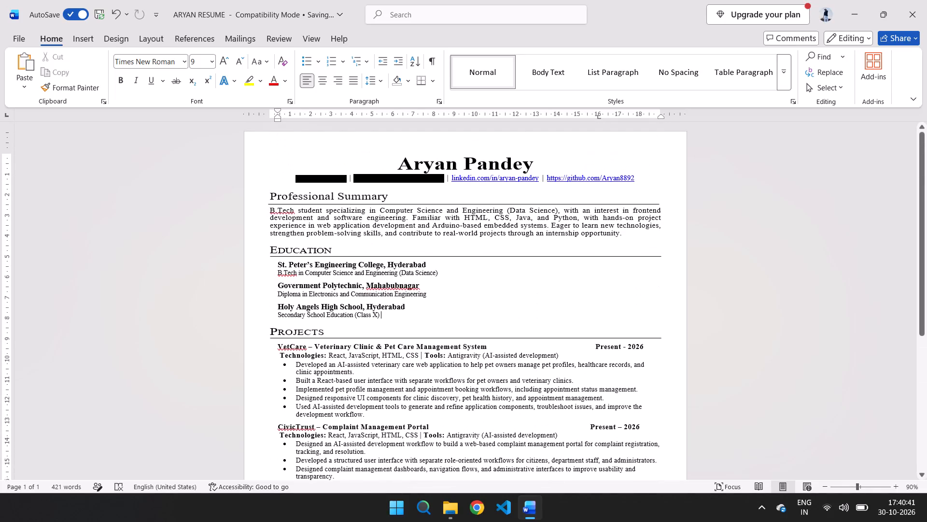
left_click(445, 264)
key("Tab")
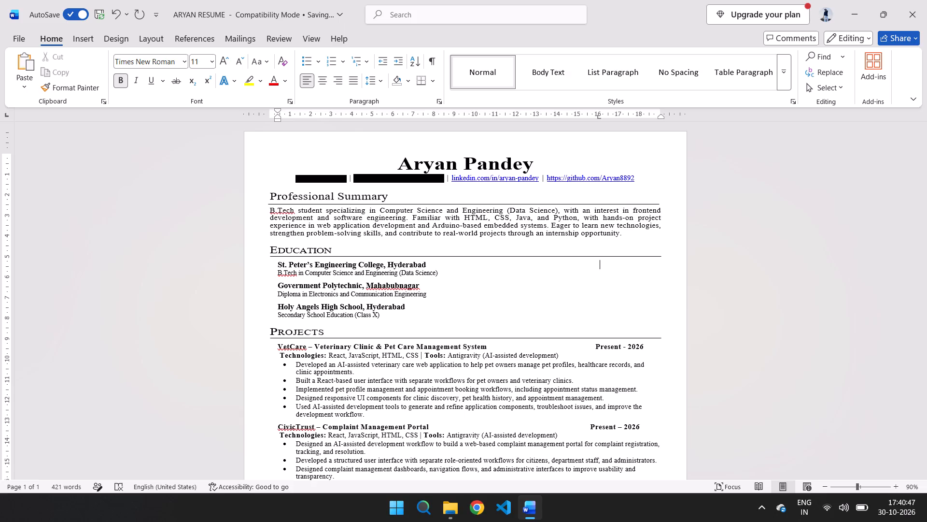
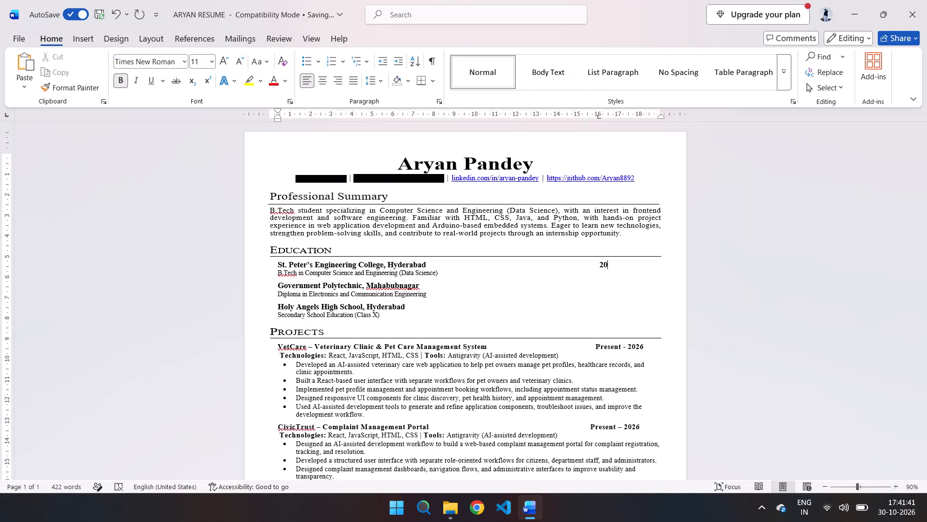
Complete the date range 2025 - 2028 at the tab stop on the St. Peter's Engineering College heading line.
type("25")
key("minus")
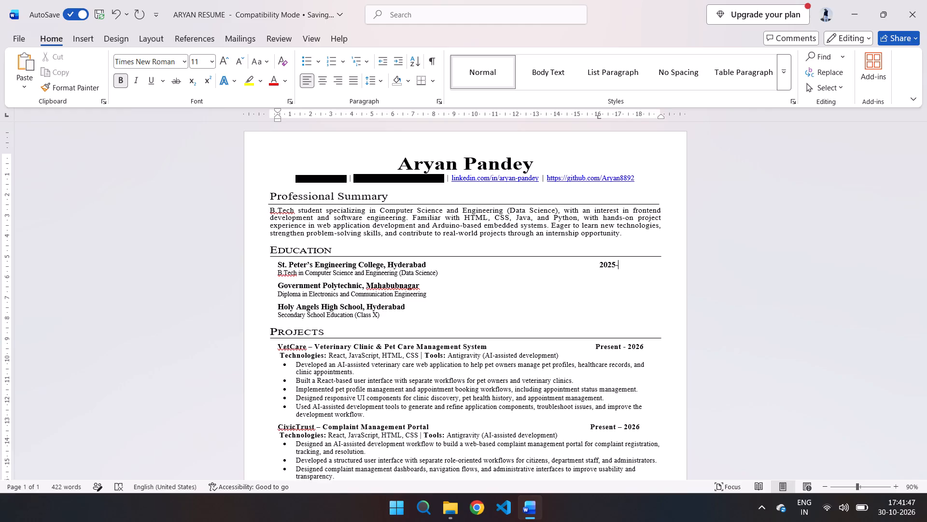
key("BackSpace")
key("space")
type("-")
key("space")
type("2028")
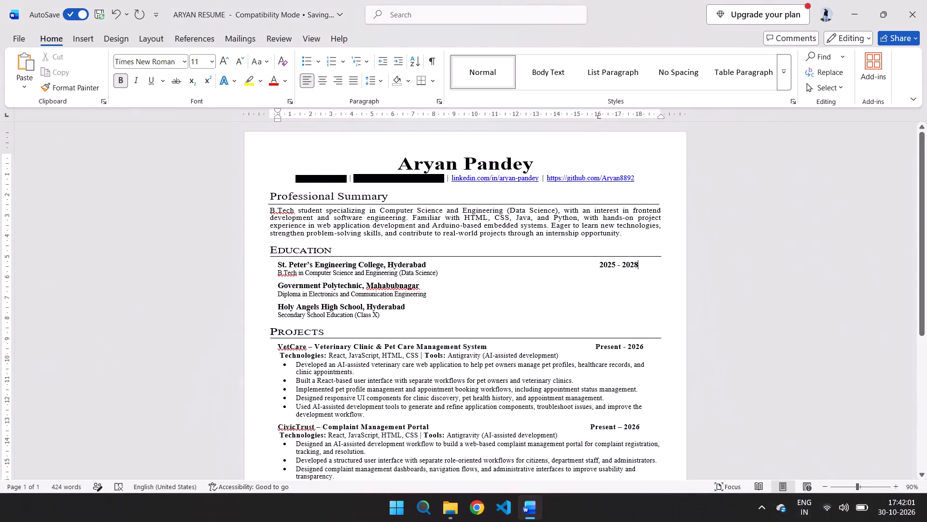
Add CGPA – 8.1 at the tab stop on the B.Tech degree line, beneath the college's date range.
left_click(444, 272)
key("Tab")
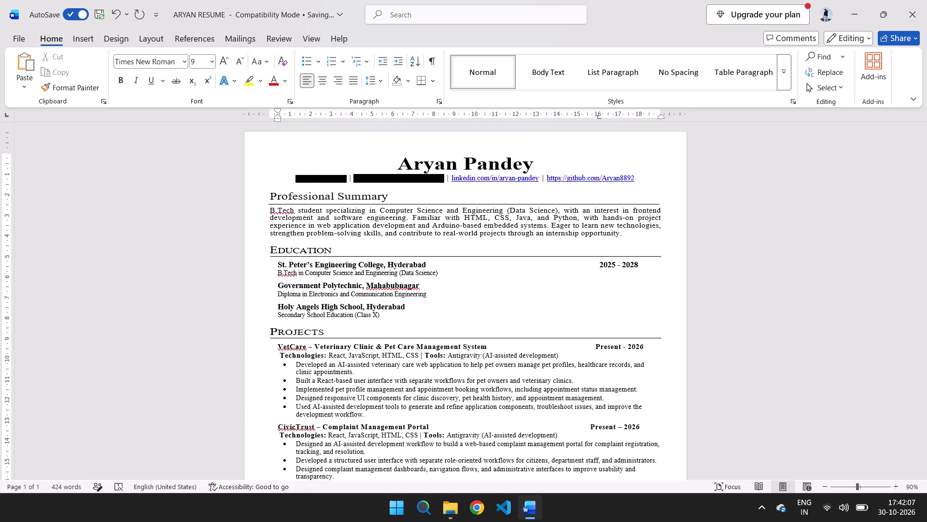
key("shift+c")
type("GPA")
key("space")
type("-")
key("space")
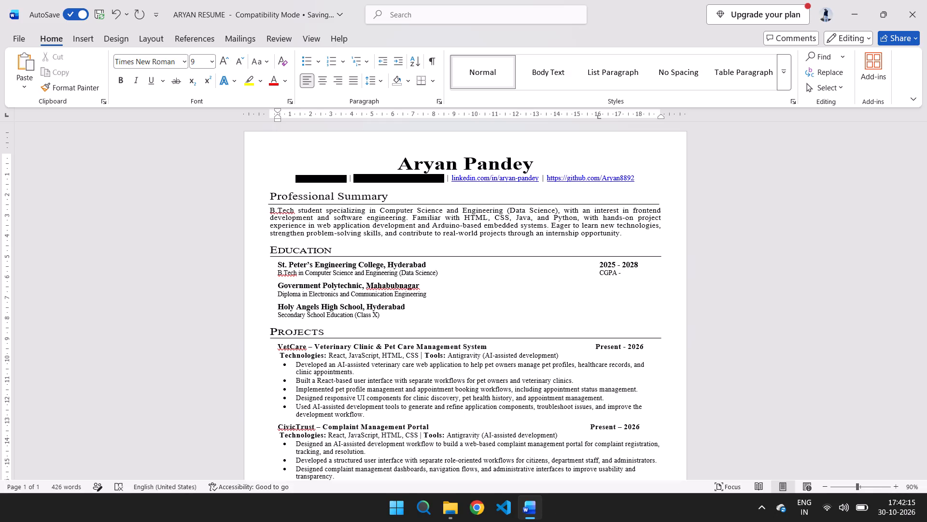
type("8.1")
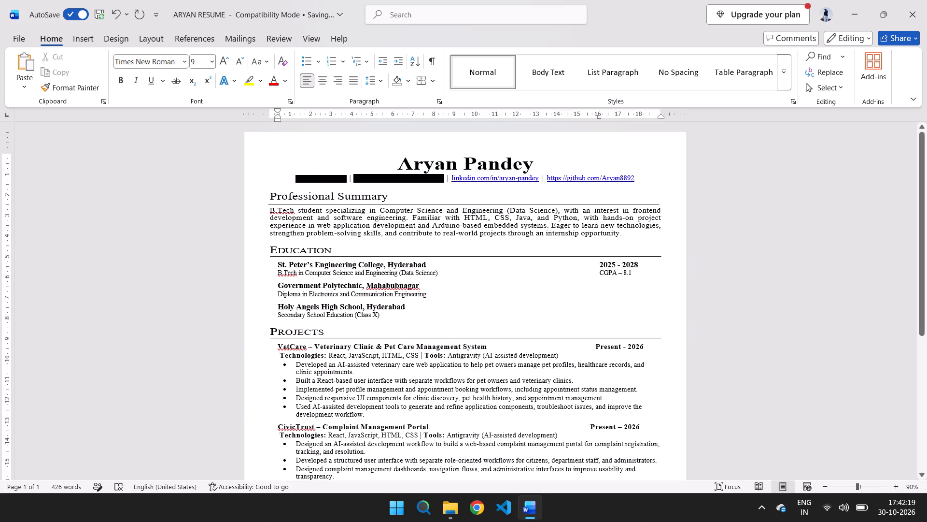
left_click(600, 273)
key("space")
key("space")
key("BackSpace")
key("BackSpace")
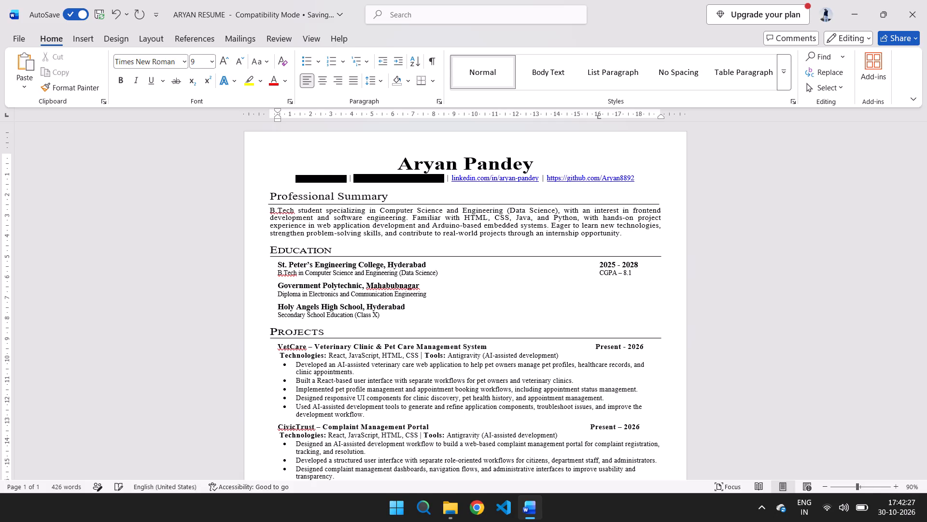
Add the date range 2022 - 2025 at the tab stop on the Government Polytechnic, Mahabubnagar heading line.
left_click(417, 288)
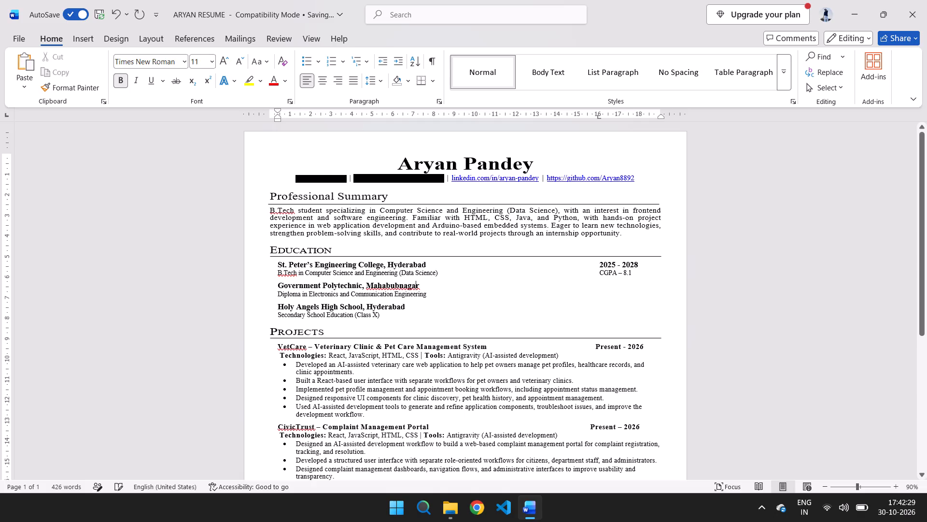
left_click(425, 289)
key("Tab")
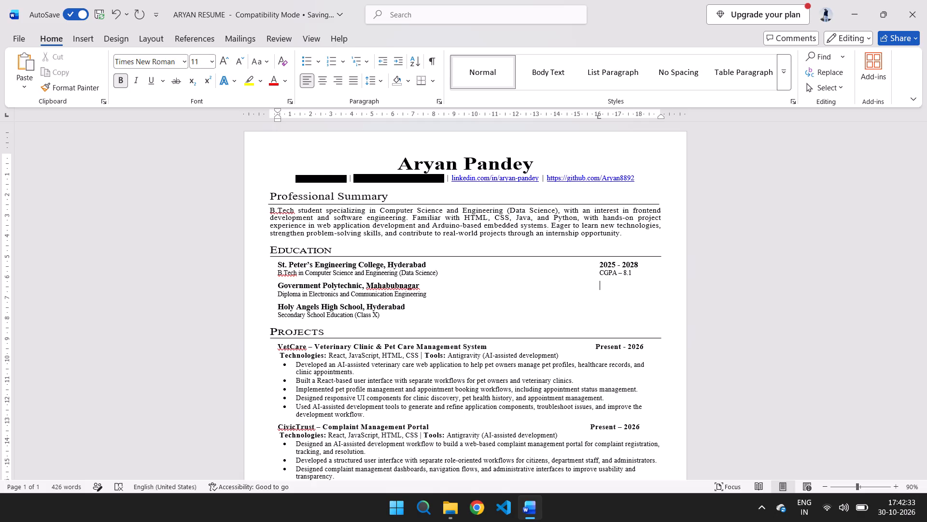
type("2022")
key("space")
key("space")
type("-")
key("BackSpace")
key("BackSpace")
type("-")
key("space")
type("2025")
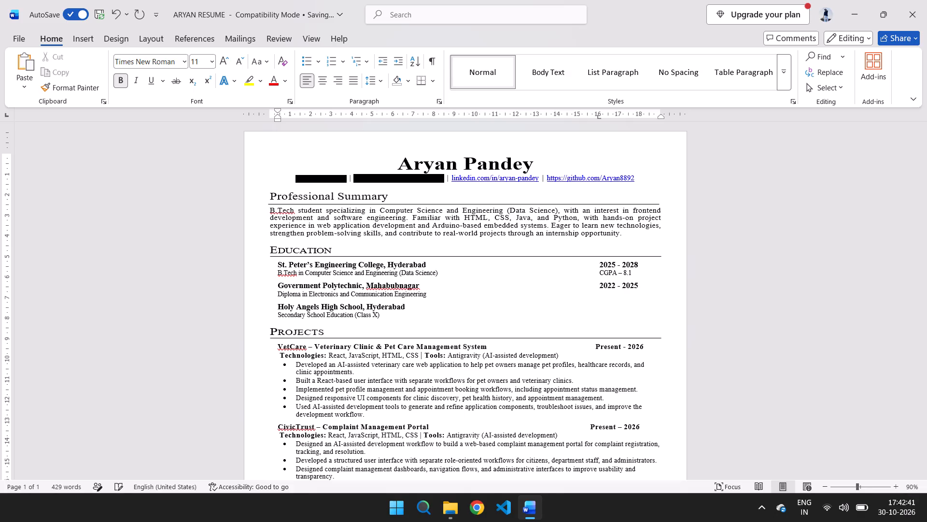
Add CGPA – 7.8 at the tab stop on the Diploma in Electronics and Communication Engineering line.
left_click(431, 297)
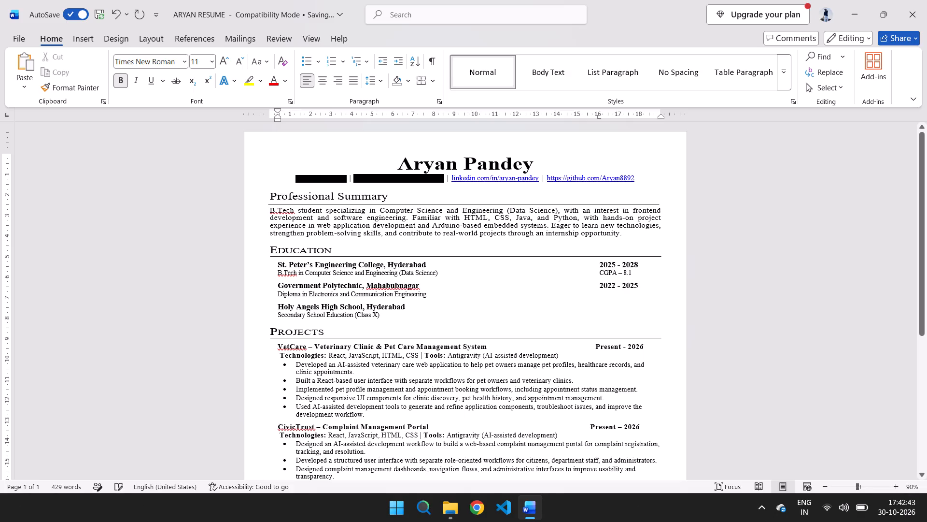
key("Tab")
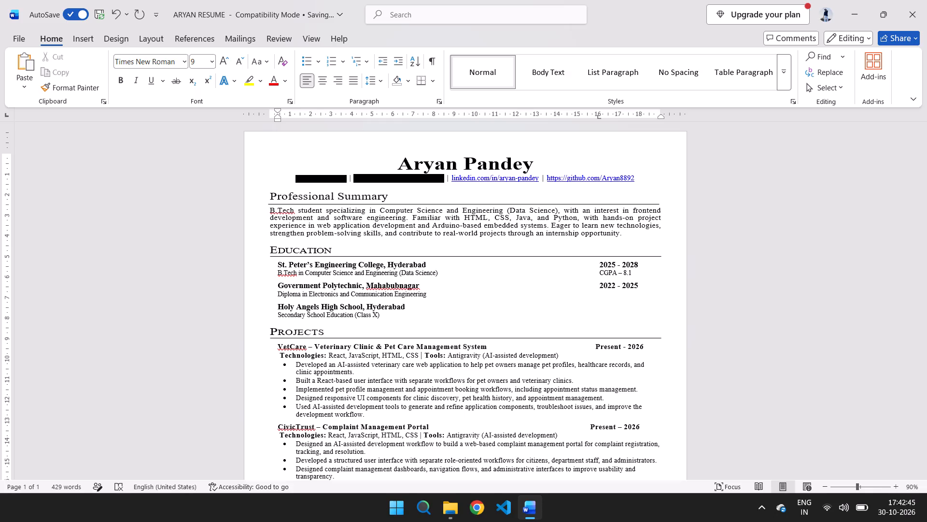
key("shift+c")
type("GPA")
key("space")
type("-")
key("space")
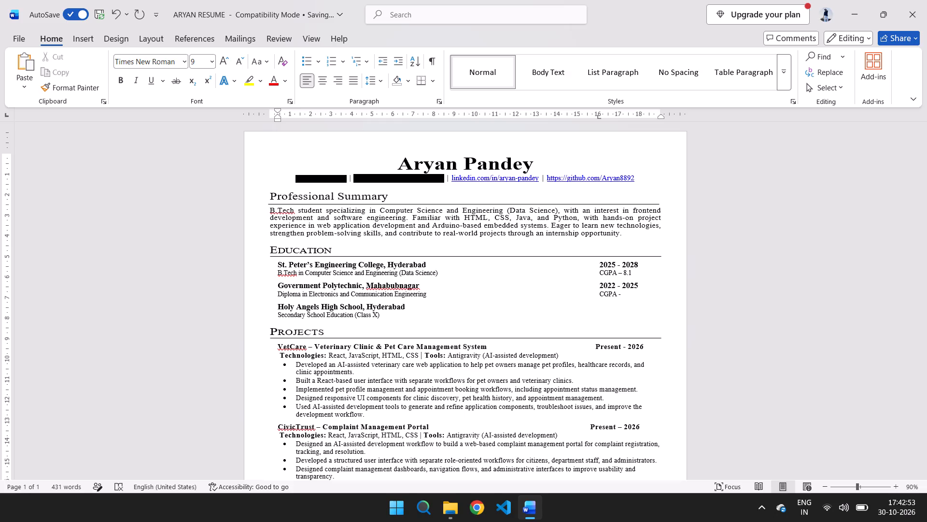
type("7.8")
Add the date May 2022 at the tab stop on the Holy Angels High School, Hyderabad heading line.
left_click(408, 305)
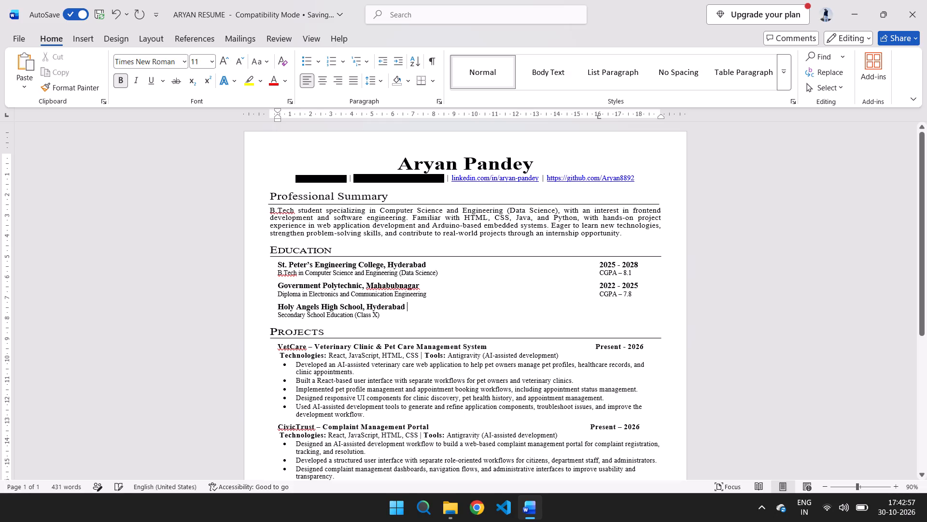
key("Tab")
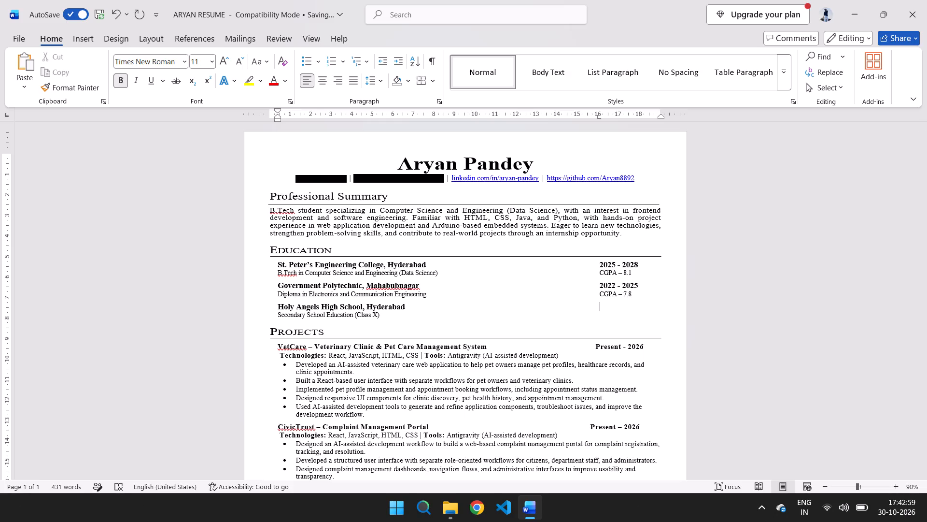
type("May")
key("space")
type("2022")
Add CGPA : 8.7 at the tab stop on the Secondary School Education (Class X) line.
left_click(385, 317)
key("Tab")
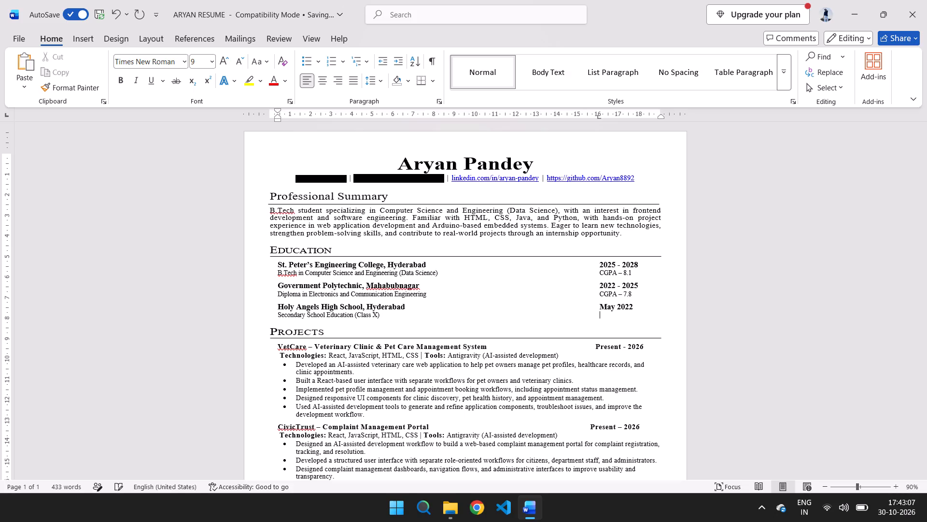
key("shift+c")
type("GPA")
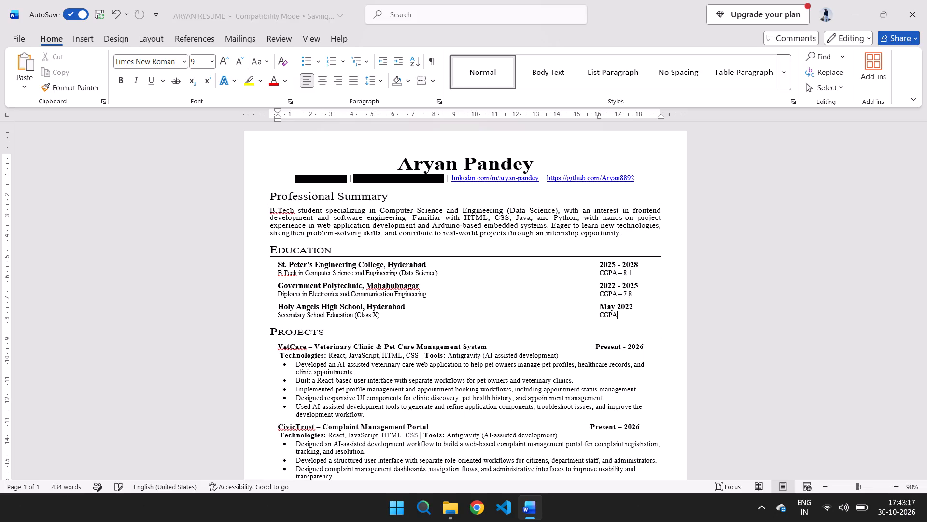
key("space")
type(":")
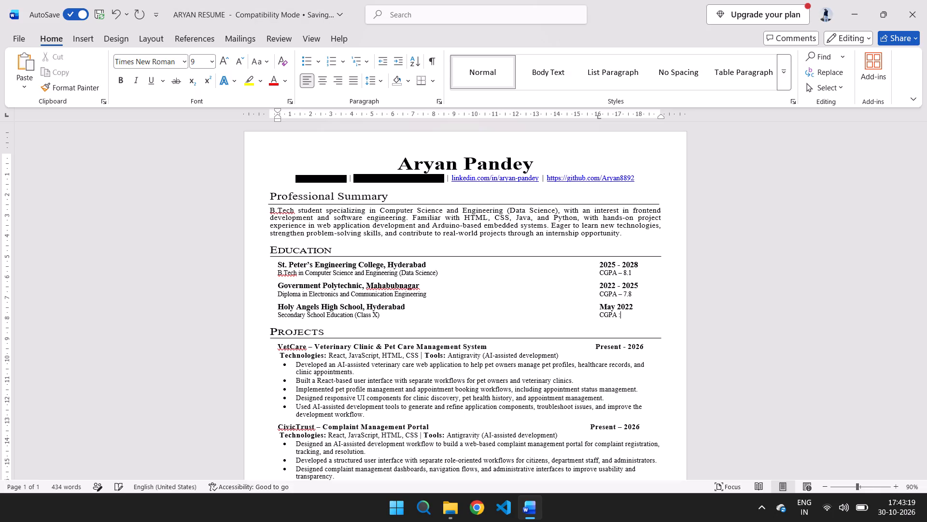
key("space")
type("8.7")
Replace the dash after CGPA with a colon on the Diploma line and on the B.Tech line.
left_click(621, 294)
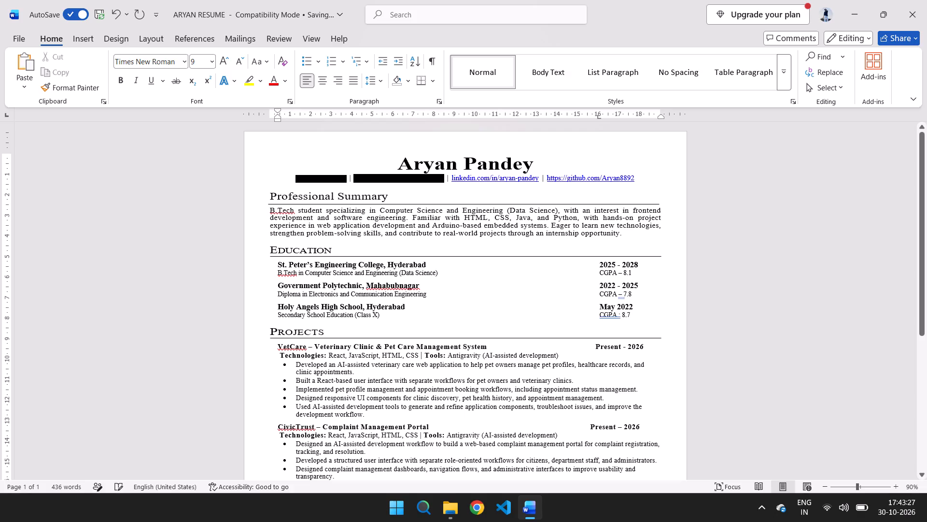
key("BackSpace")
key("semicolon")
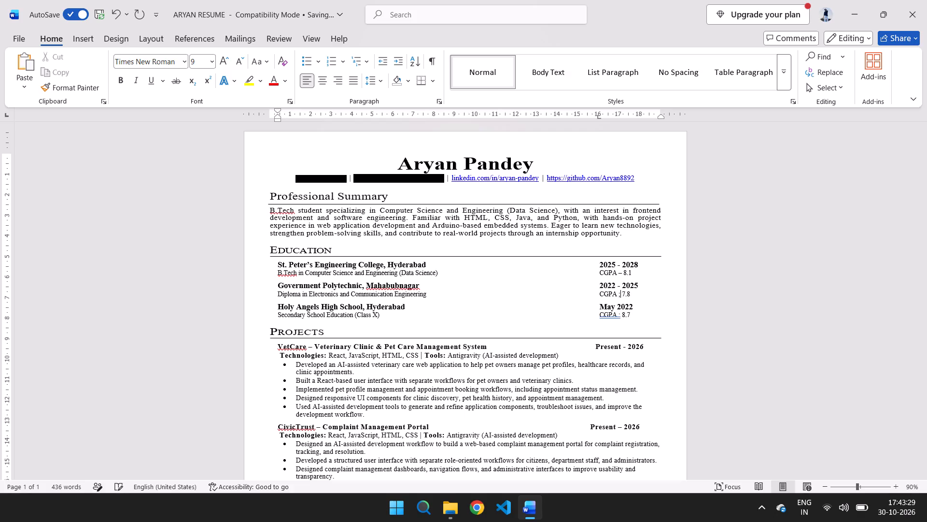
key("BackSpace")
key("shift+colon")
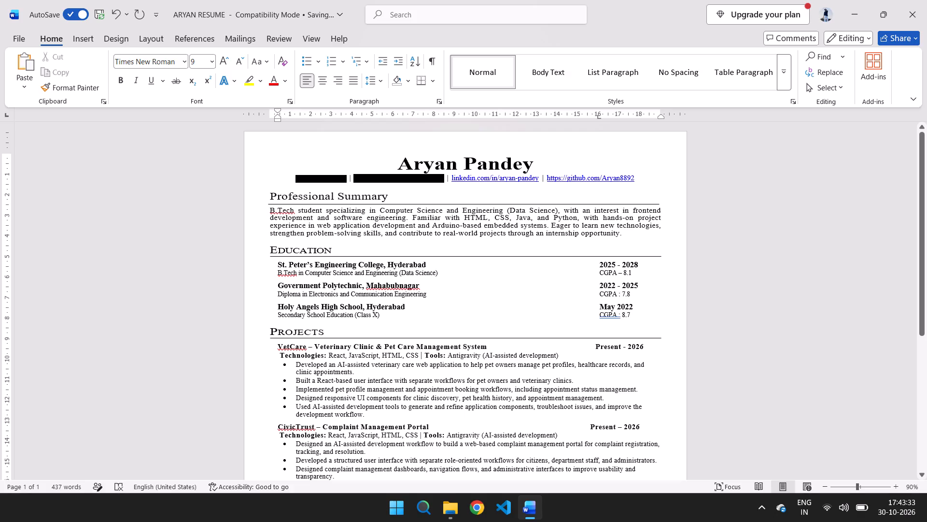
left_click(623, 272)
key("Left")
key("BackSpace")
key("shift+colon")
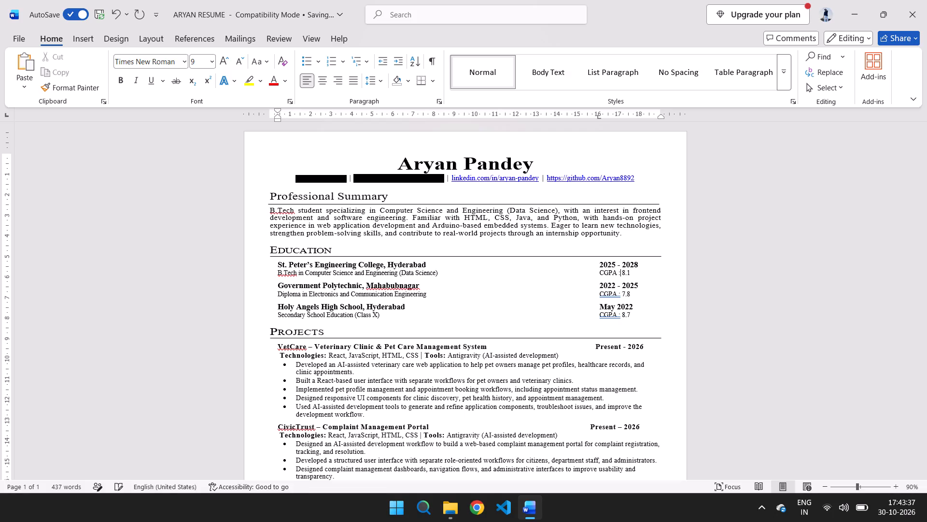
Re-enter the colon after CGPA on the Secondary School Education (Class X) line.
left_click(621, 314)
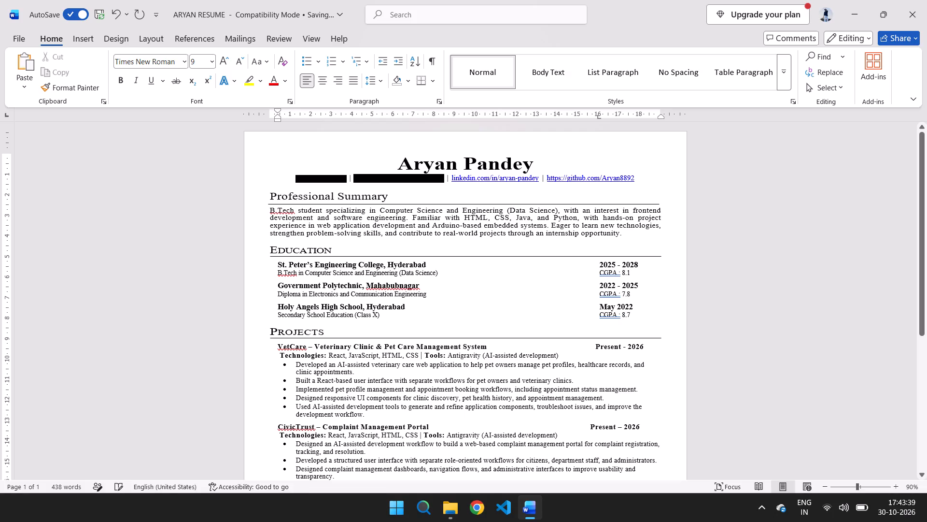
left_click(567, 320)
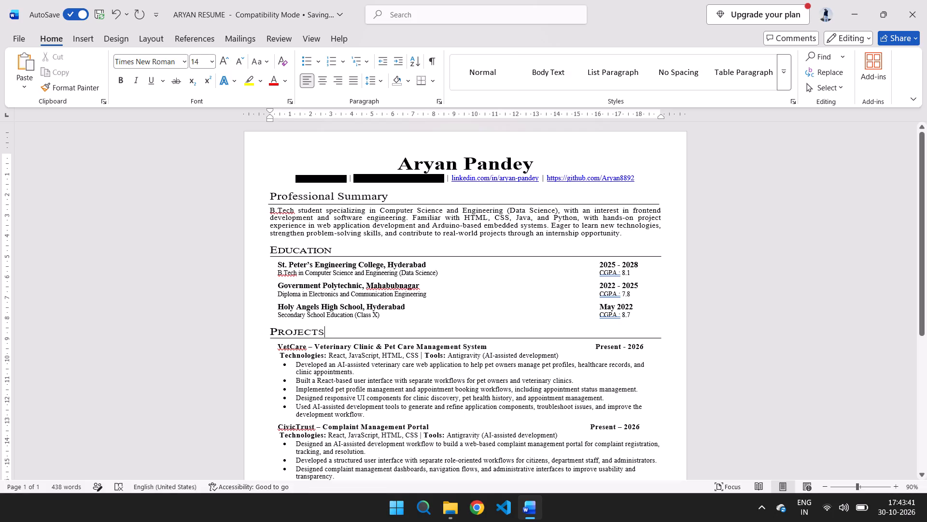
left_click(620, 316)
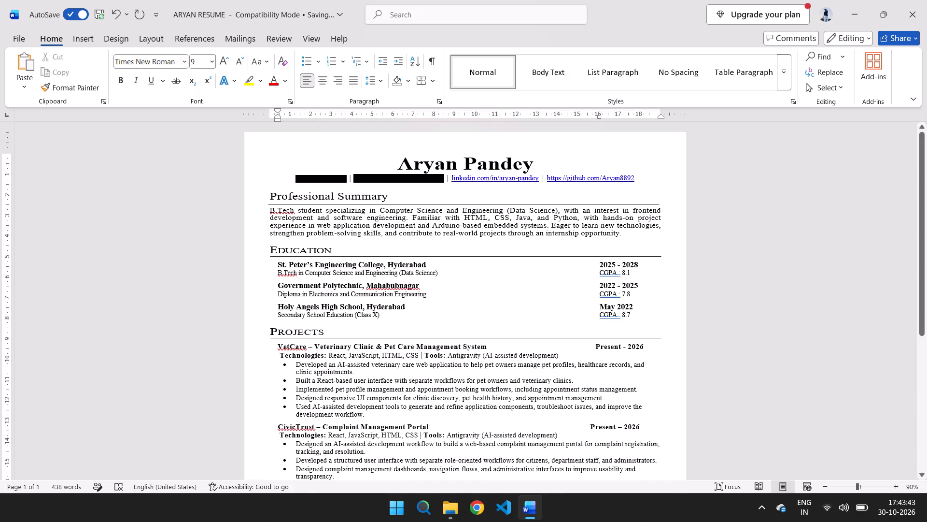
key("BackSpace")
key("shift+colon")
Review the whole resume page, checking the layout and alignment from the header through Technical Skills.
scroll(495, 306, "down", 2)
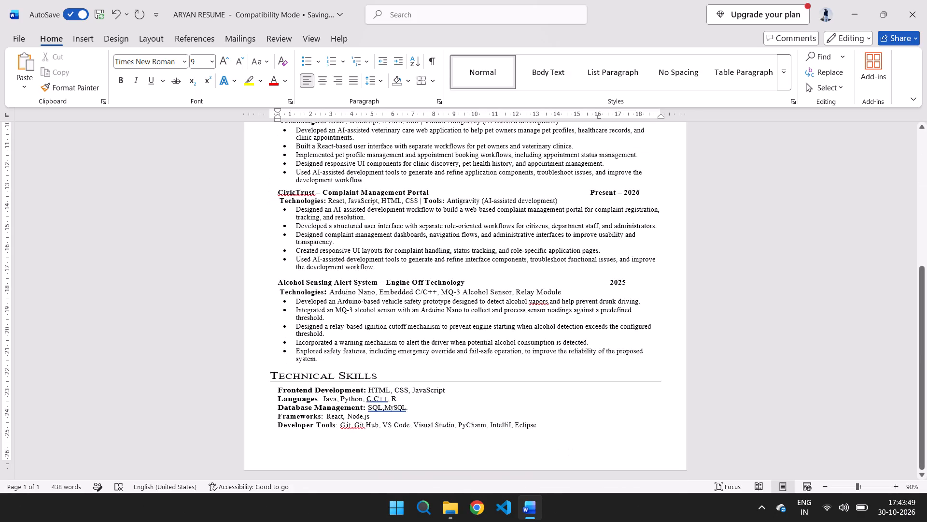
scroll(470, 376, "down", 4, "ctrl")
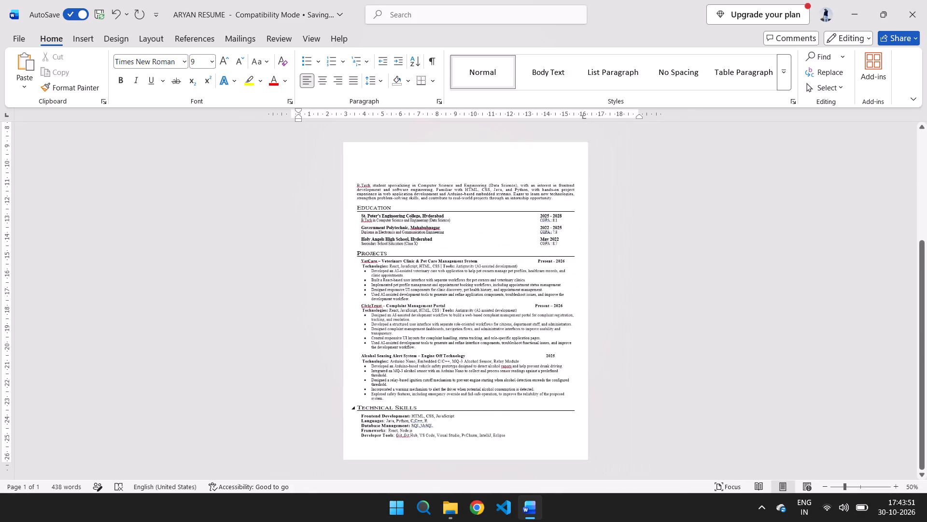
scroll(470, 376, "up", 1)
scroll(470, 376, "down", 1)
scroll(470, 376, "up", 1)
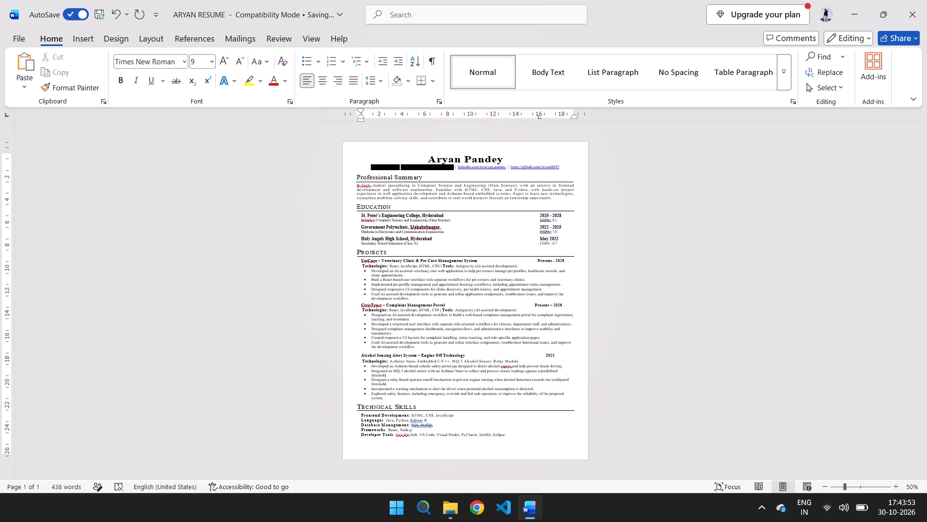
scroll(470, 376, "up", 1)
scroll(470, 376, "down", 1)
scroll(526, 222, "up", 2)
scroll(526, 222, "up", 5, "ctrl")
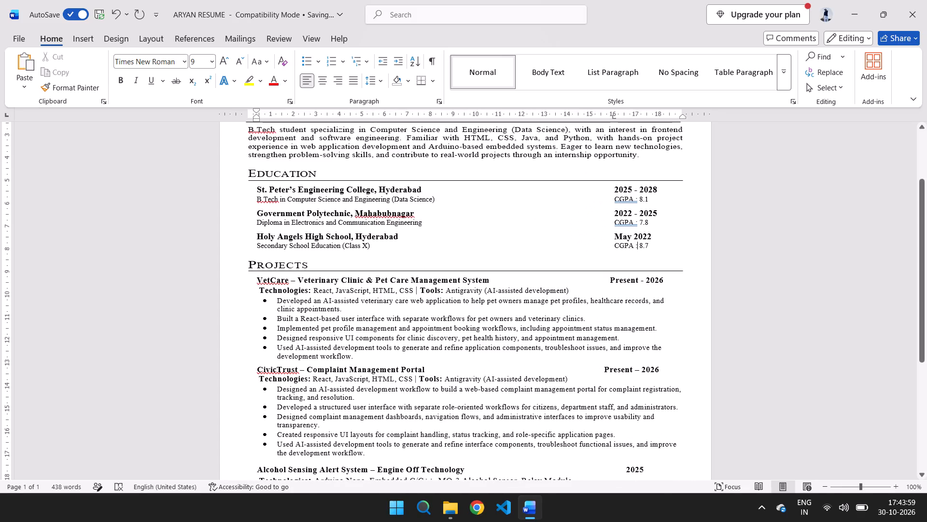
scroll(526, 222, "up", 1, "ctrl")
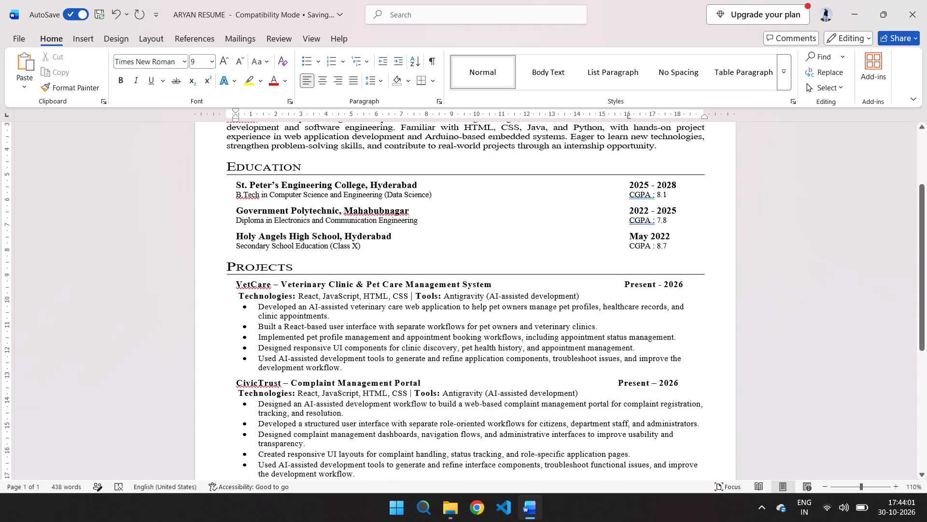
Insert a vertical bar and two spaces before the date range on the St. Peter's Engineering College heading line.
left_click(595, 185)
left_click(595, 185)
key("Left")
key("Right")
key("Left")
key("Right")
key("Left")
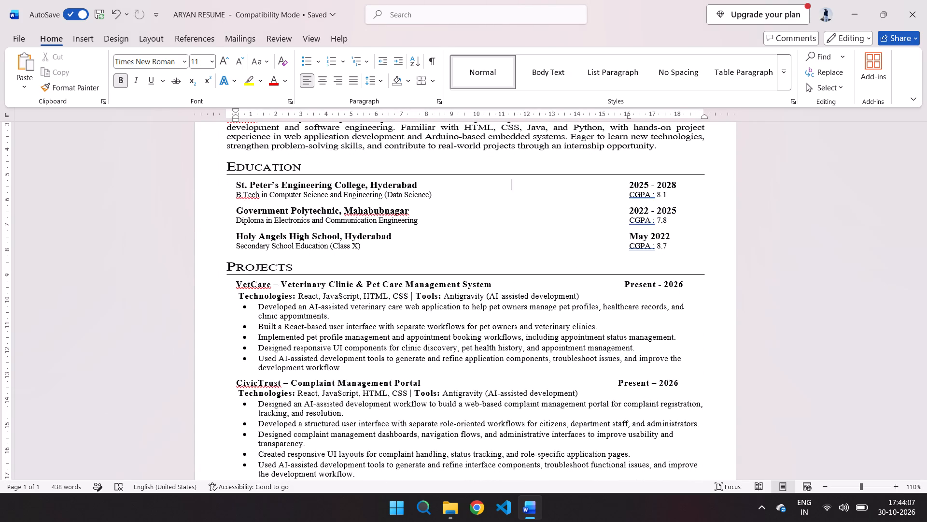
key("Right")
key("Left")
key("Right")
key("Left")
key("Right")
key("shift+bar")
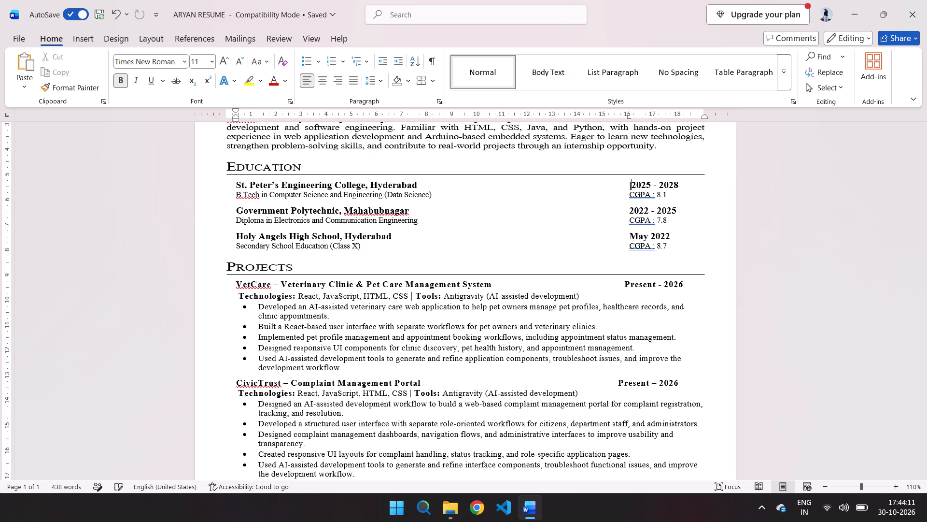
key("space")
key("space")
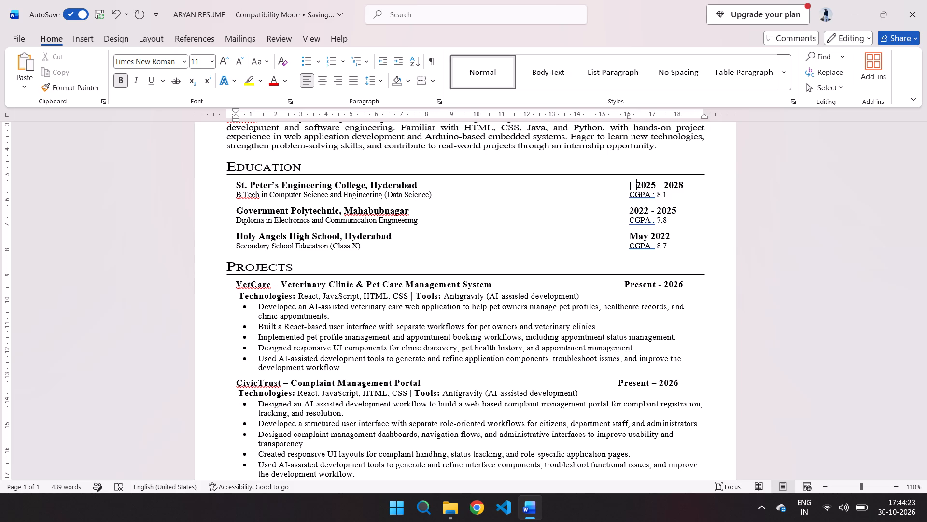
Insert a vertical bar and two spaces before CGPA on the B.Tech degree line.
key("Down")
key("Left")
key("shift+bar")
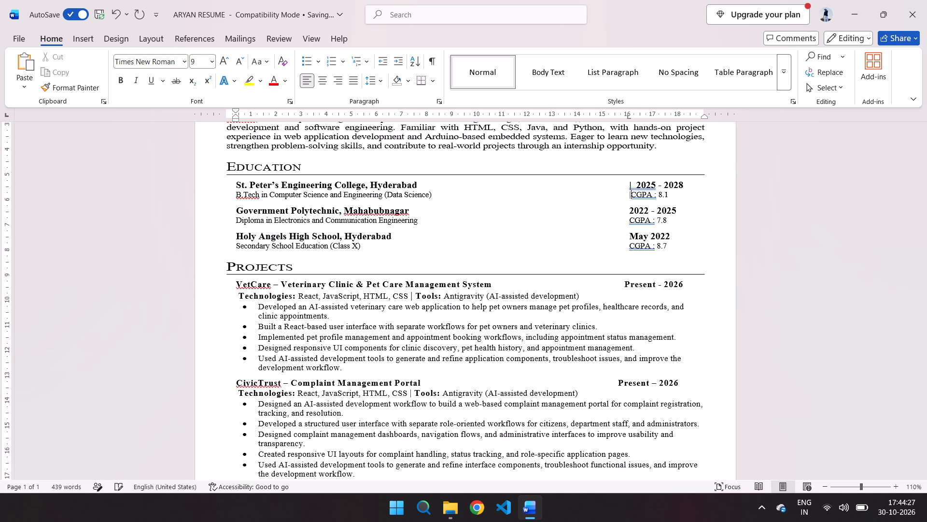
key("space")
key("space")
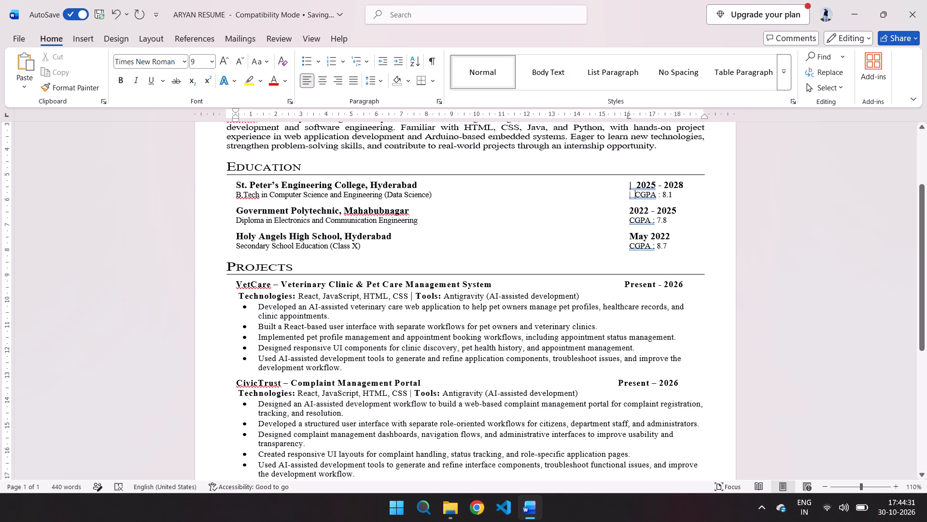
Make the vertical bar before the B.Tech line's CGPA bold and set its font size to 10.
left_click(631, 194)
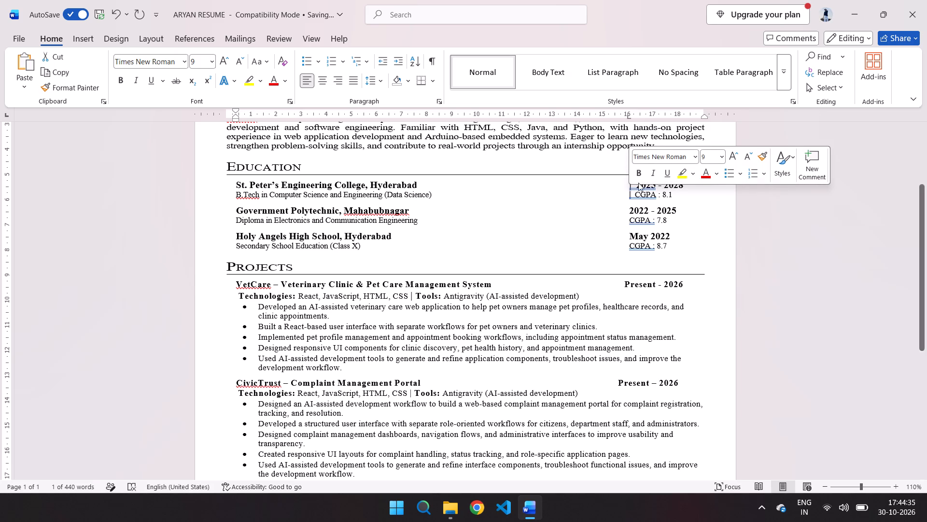
left_click(637, 174)
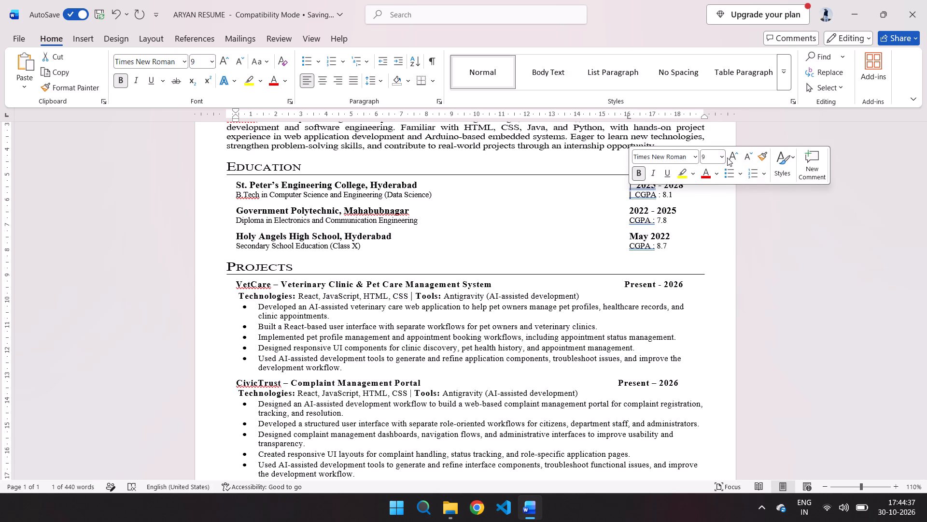
left_click(735, 156)
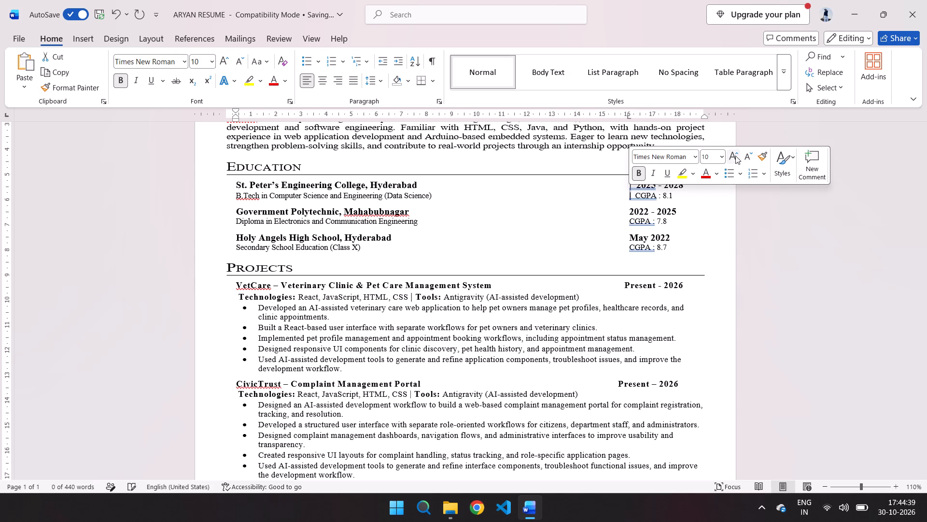
left_click(696, 213)
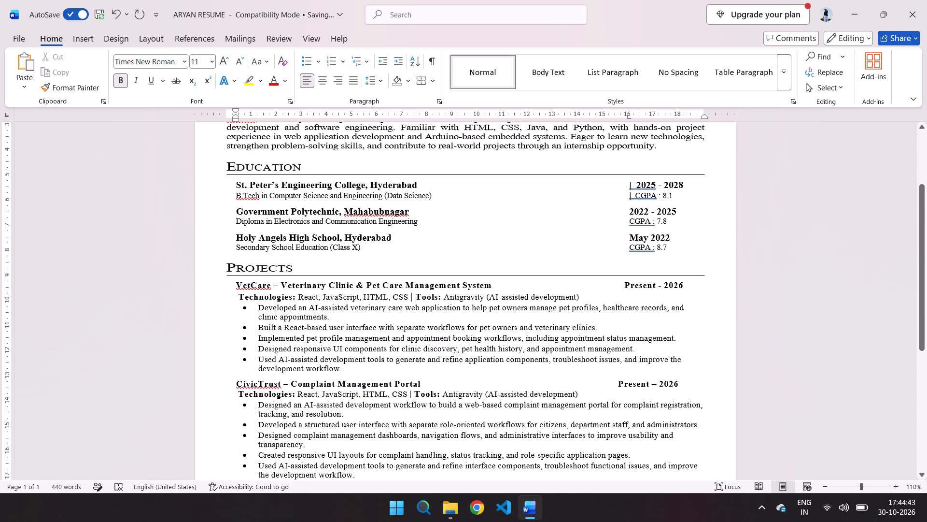
Undo the vertical bar insertions and their formatting on the St. Peter's Engineering College date and B.Tech CGPA lines.
left_click(765, 201)
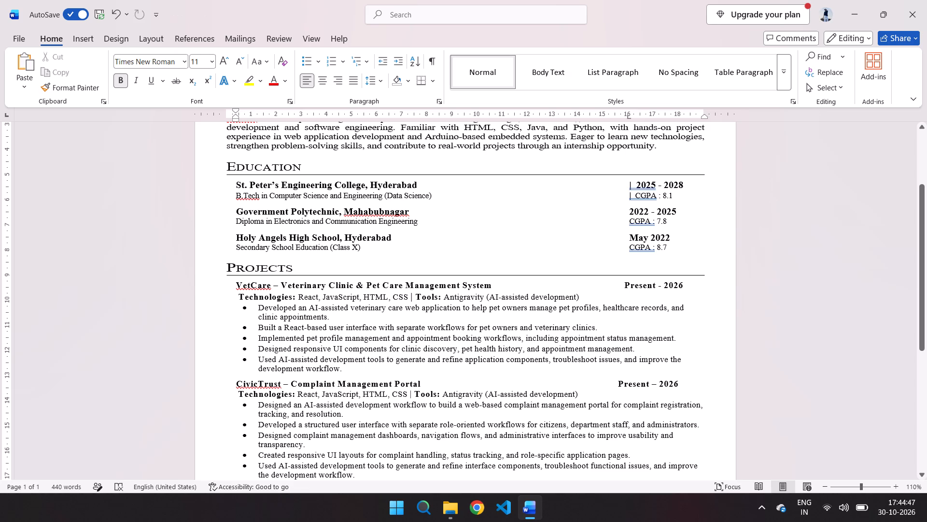
key("ctrl+z")
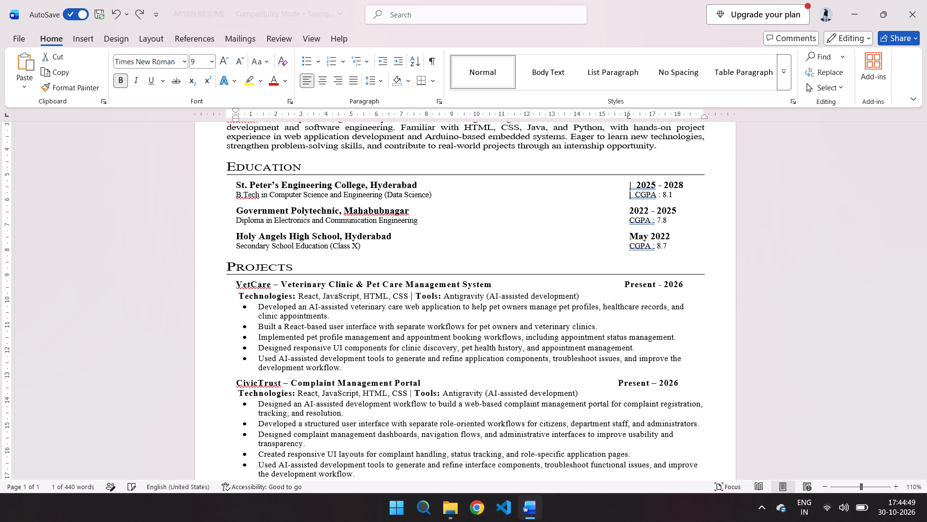
key("ctrl+z")
key("ctrl+z")
key("ctrl+z")
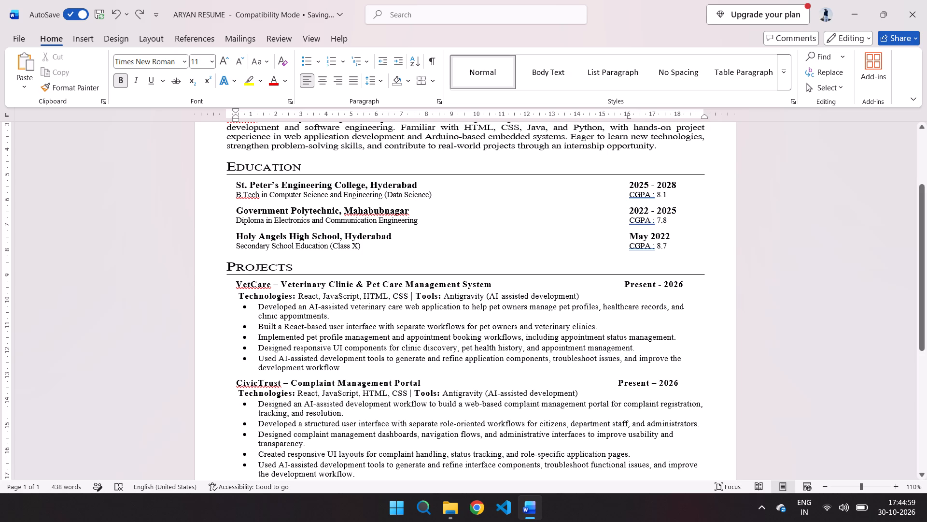
Compare the font sizes of the VetCare project heading and date with the St. Peter's Engineering College heading and date.
left_click_drag(626, 286, 677, 284)
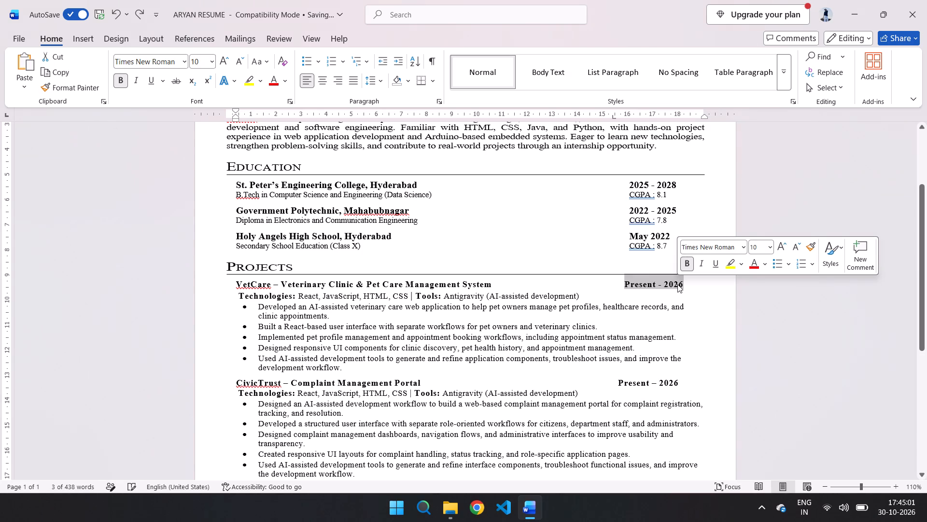
left_click(695, 286)
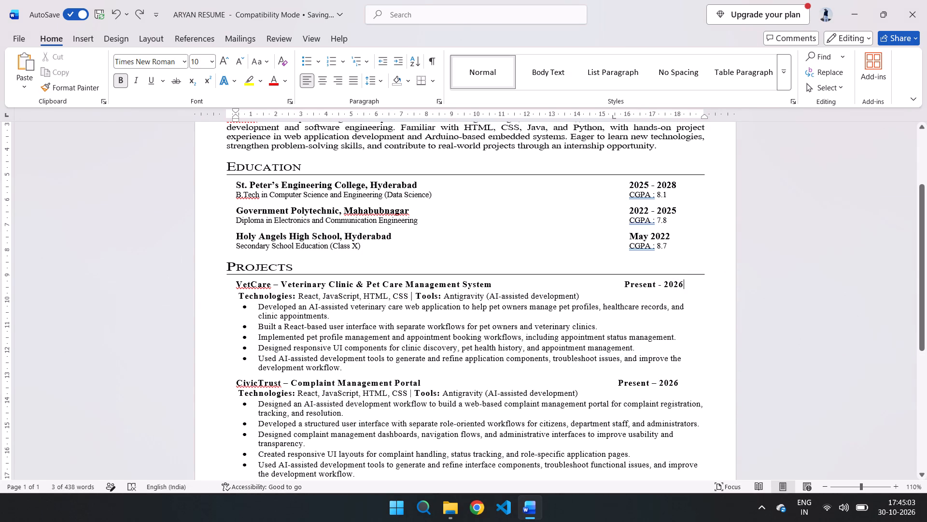
left_click_drag(631, 184, 662, 188)
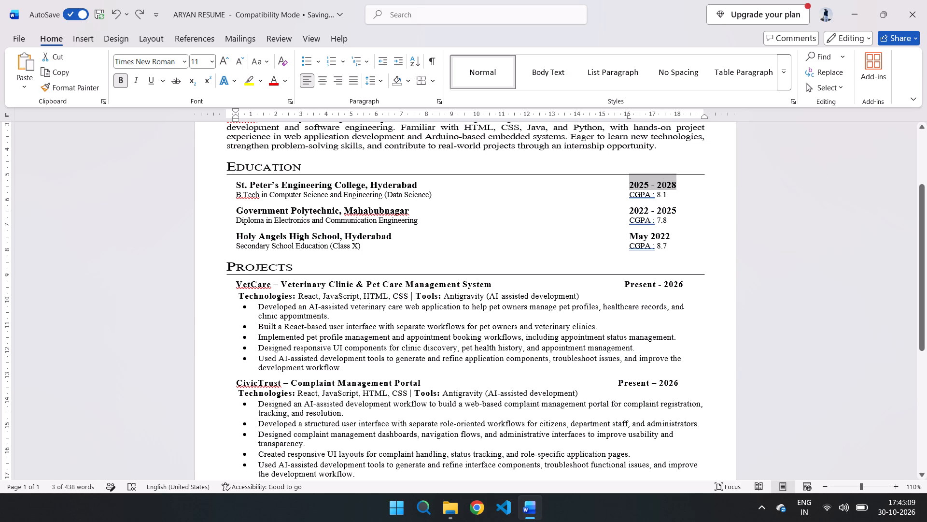
left_click_drag(369, 181, 390, 184)
left_click(422, 188)
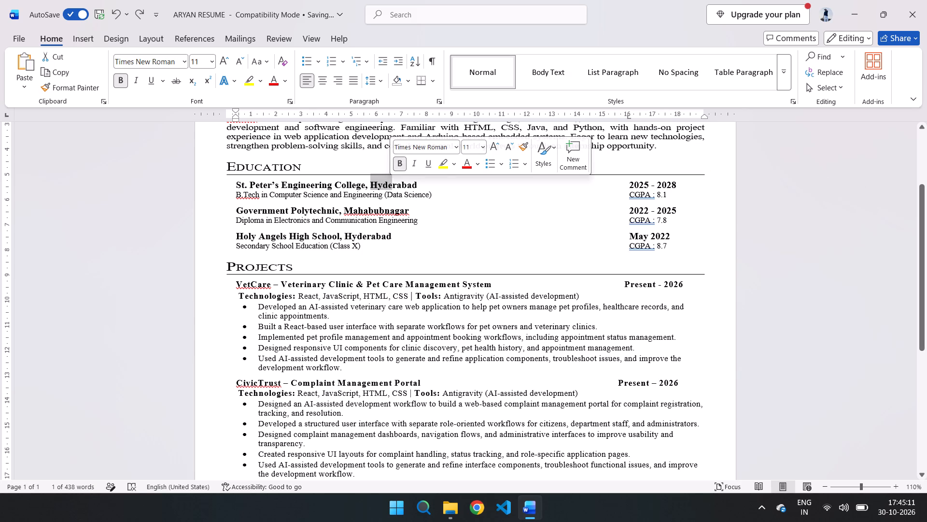
left_click_drag(367, 285, 392, 286)
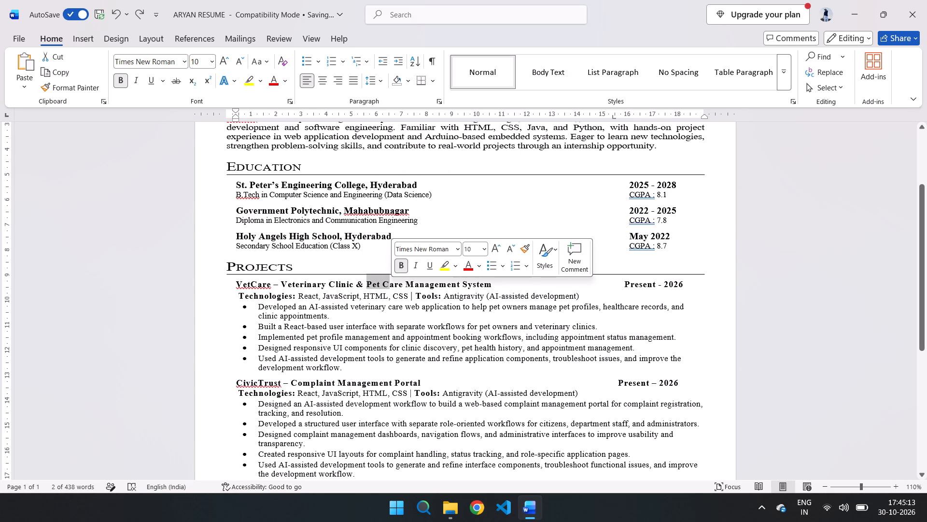
left_click(446, 179)
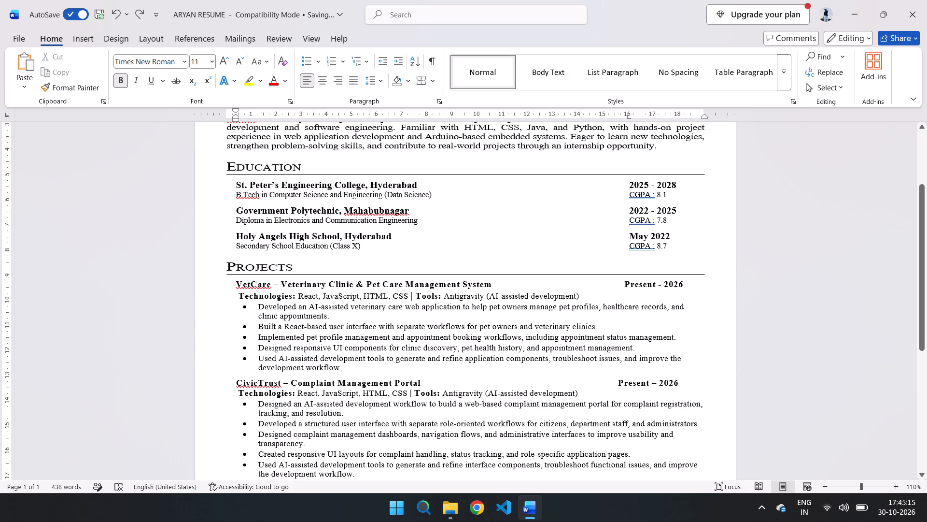
Reduce the heading text "St. Peter's Engineering College, Hyderabad" to font size 10 and check the B.Tech line's size.
left_click_drag(236, 184, 397, 175)
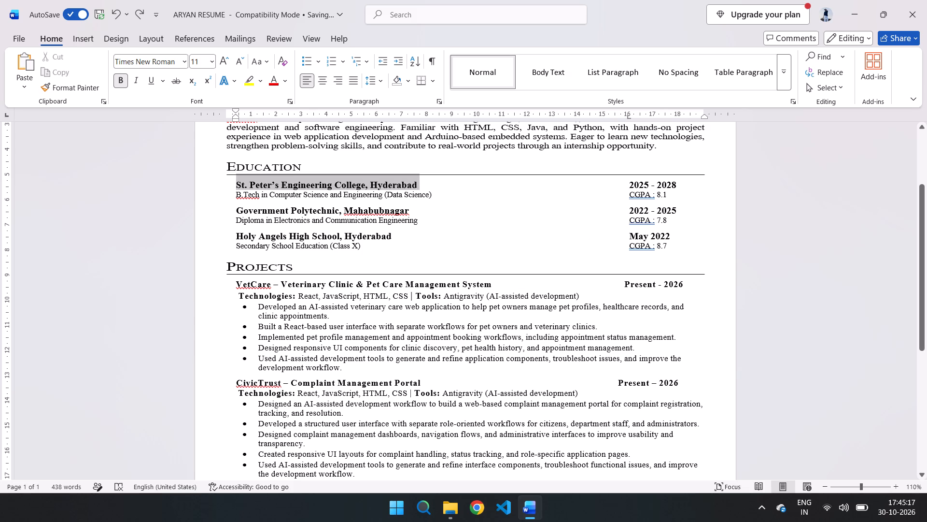
left_click_drag(397, 175, 398, 175)
left_click(517, 140)
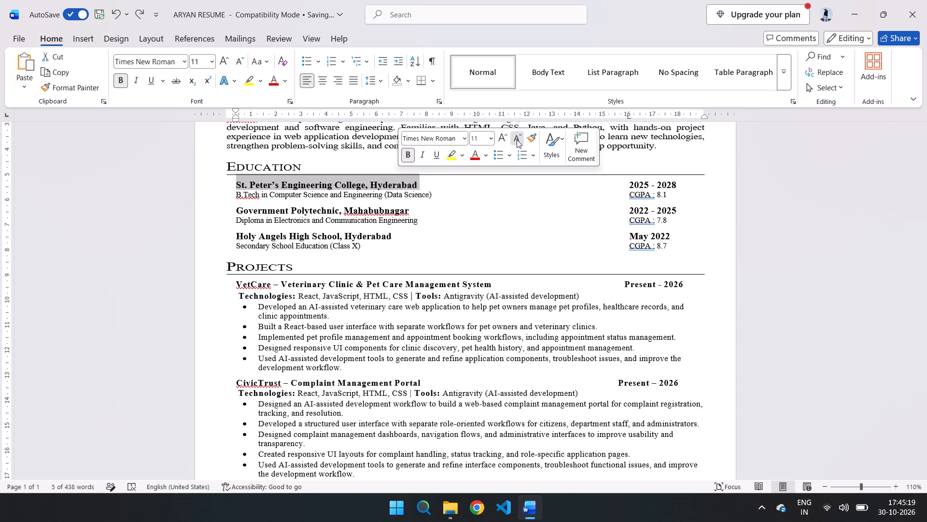
left_click(459, 210)
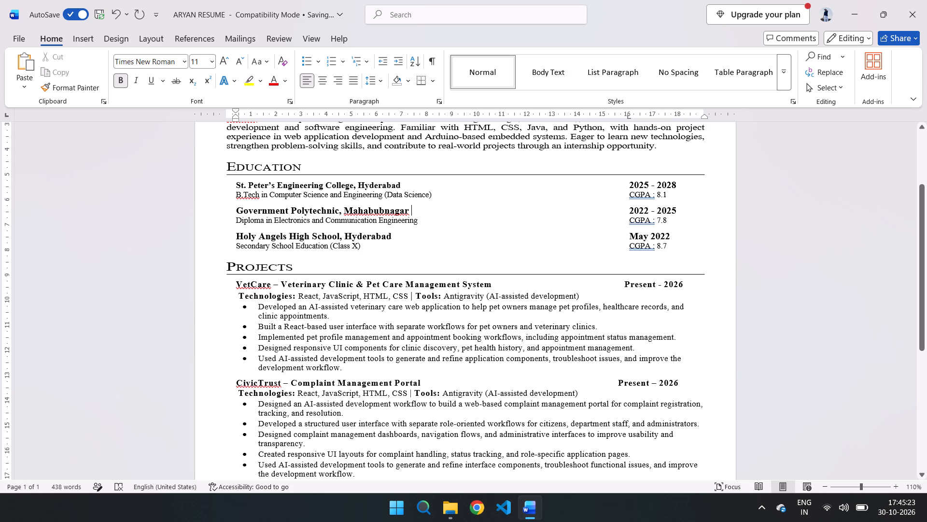
left_click_drag(234, 196, 424, 194)
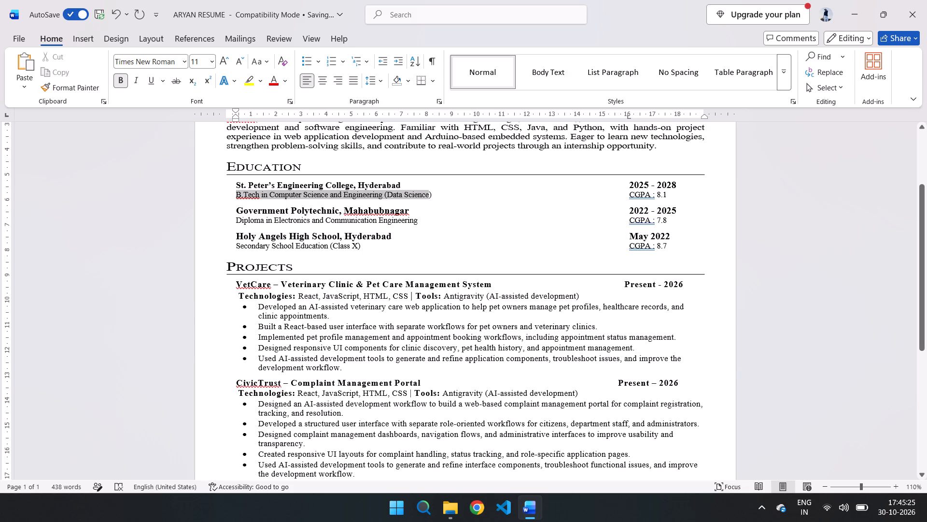
left_click_drag(424, 194, 431, 194)
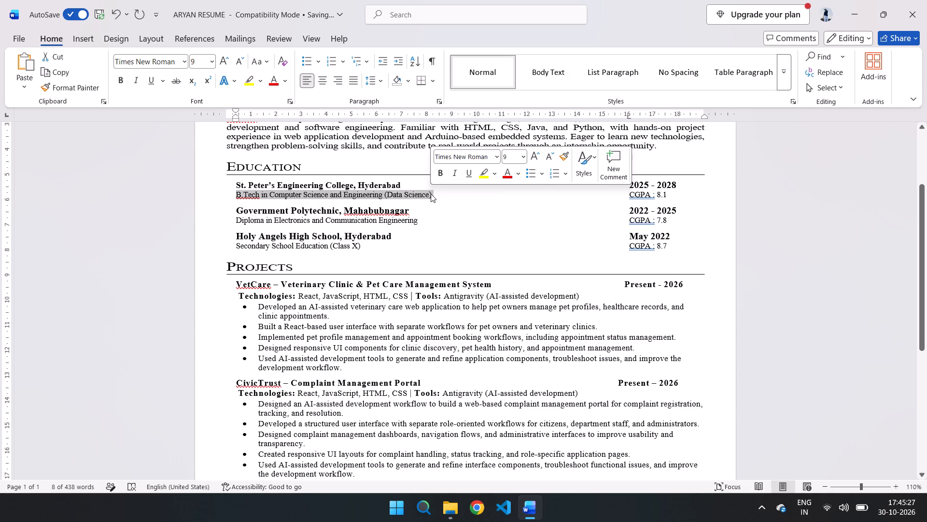
left_click(442, 207)
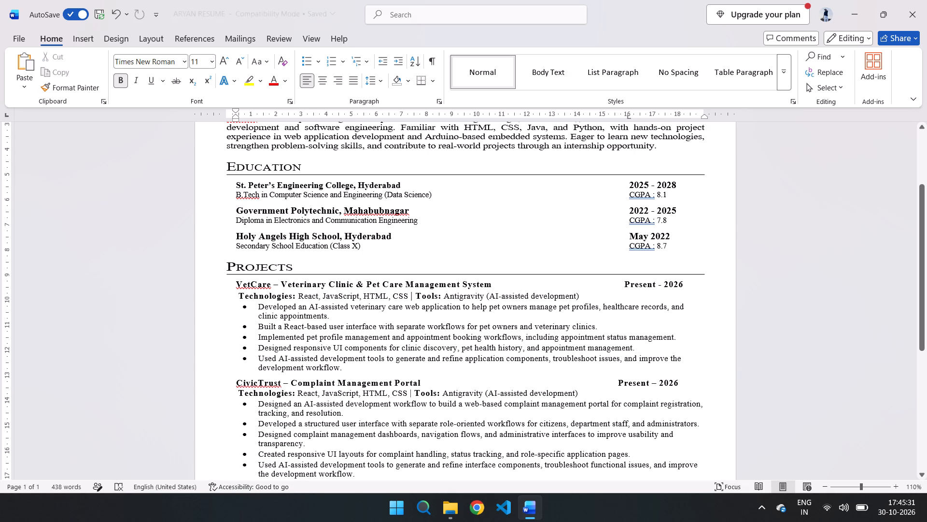
Reduce the heading text "Government Polytechnic, Mahabubnagar" in Education to font size 10.
left_click(234, 188)
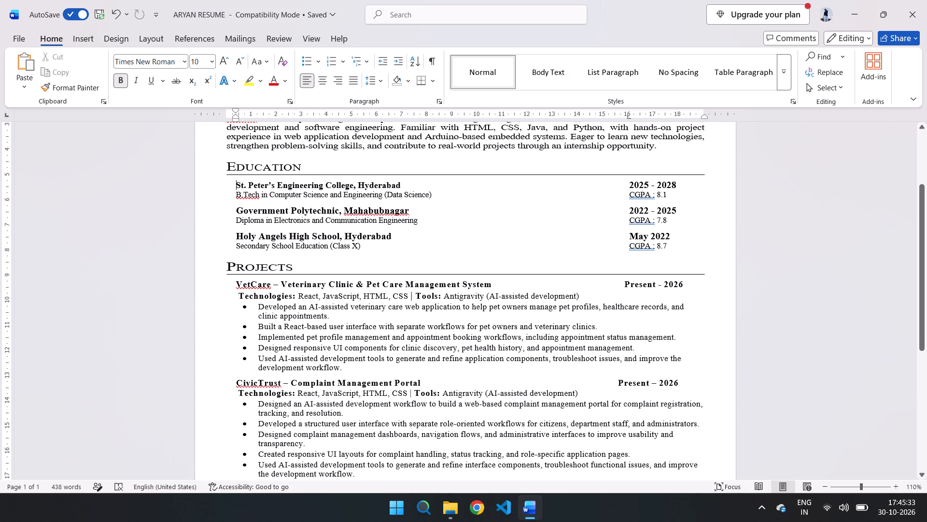
key("Down")
key("Down")
key("ctrl+Right")
key("ctrl+Right")
key("ctrl+Left")
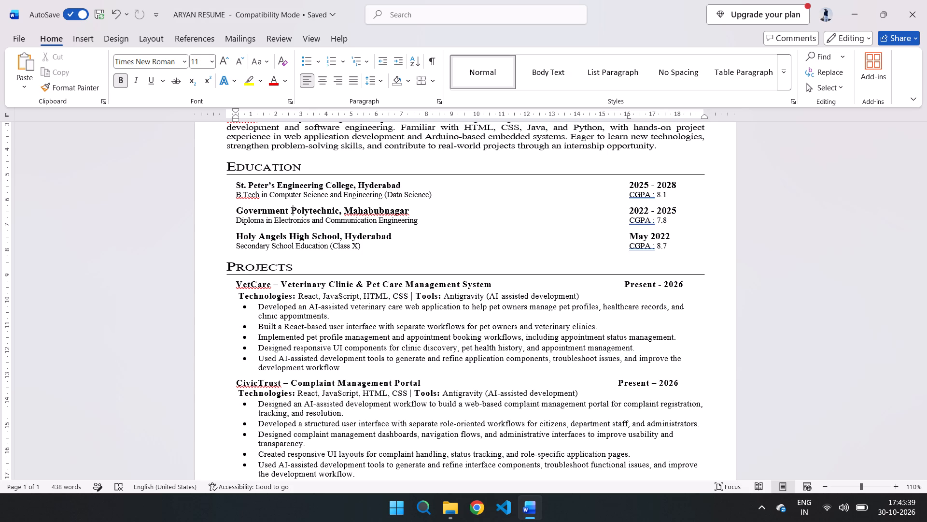
key("ctrl+Left")
key("shift+Right")
key("shift+Right")
key("shift+Right")
key("shift+Right")
key("shift+Right")
key("shift+Right")
key("shift+Right")
key("shift+Right")
key("shift+Right")
key("shift+Right")
key("shift+Right")
key("shift+Right")
key("shift+Right")
key("shift+Right")
key("shift+Right")
key("shift+Right")
key("shift+Right")
key("shift+Right")
key("shift+Right")
key("shift+Right")
key("shift+Right")
key("shift+Right")
key("shift+Right")
key("shift+Right")
key("shift+Right")
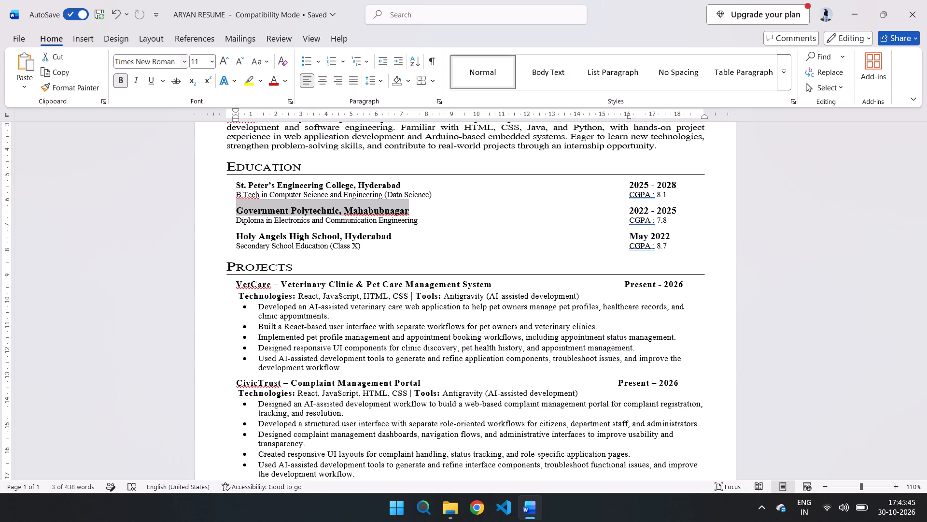
left_click(236, 62)
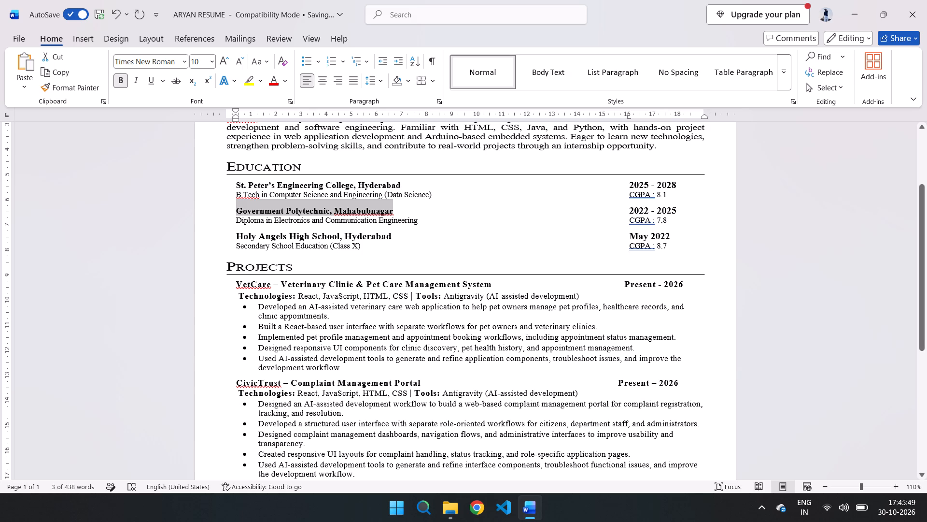
Reduce the heading text "Holy Angels High School, Hyderabad" in Education to font size 10.
left_click_drag(393, 232, 236, 232)
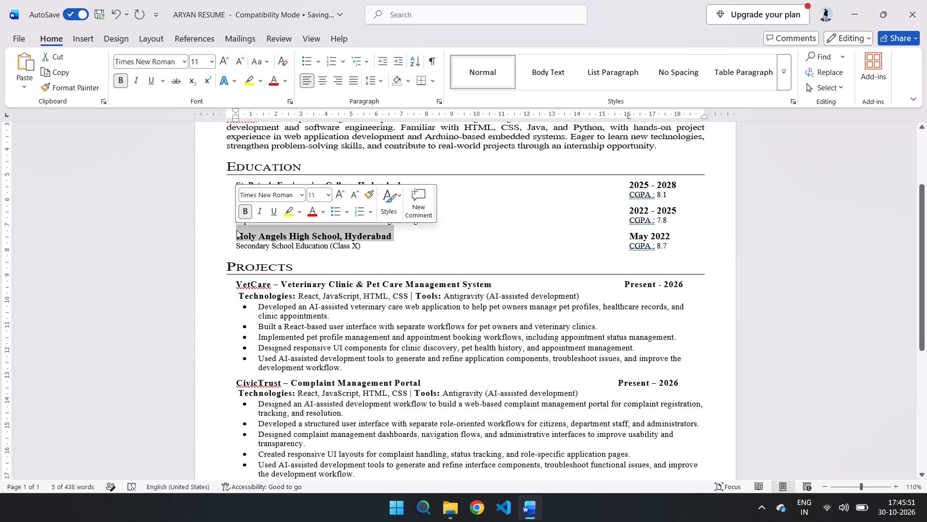
left_click(355, 192)
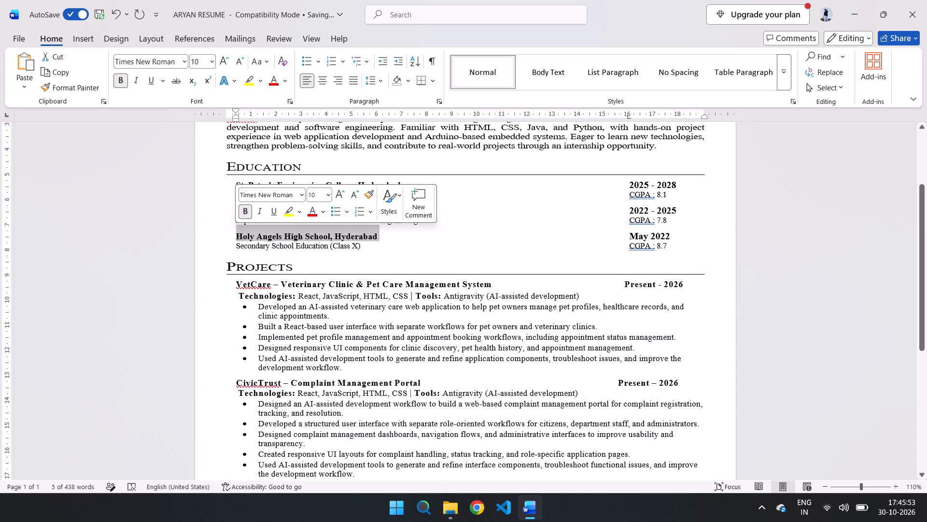
left_click(386, 239)
left_click_drag(360, 244, 301, 247)
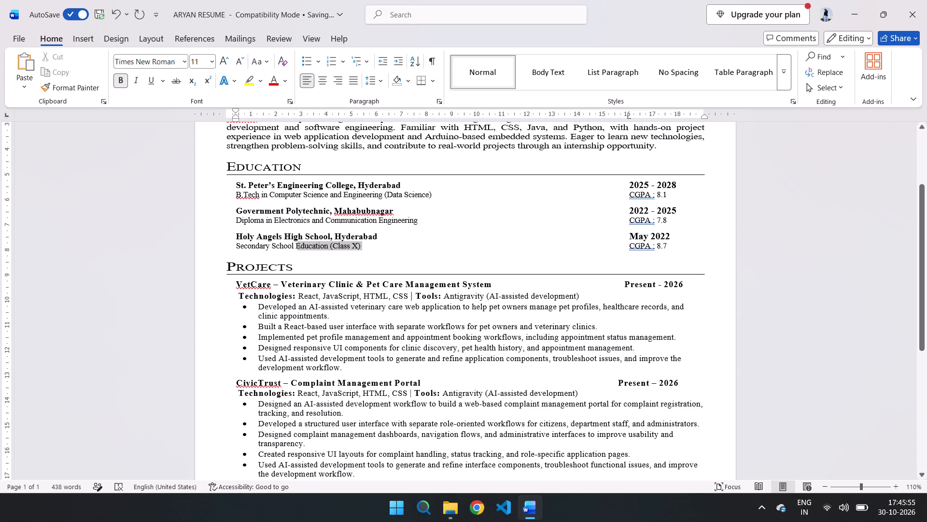
left_click_drag(301, 247, 286, 247)
left_click(394, 254)
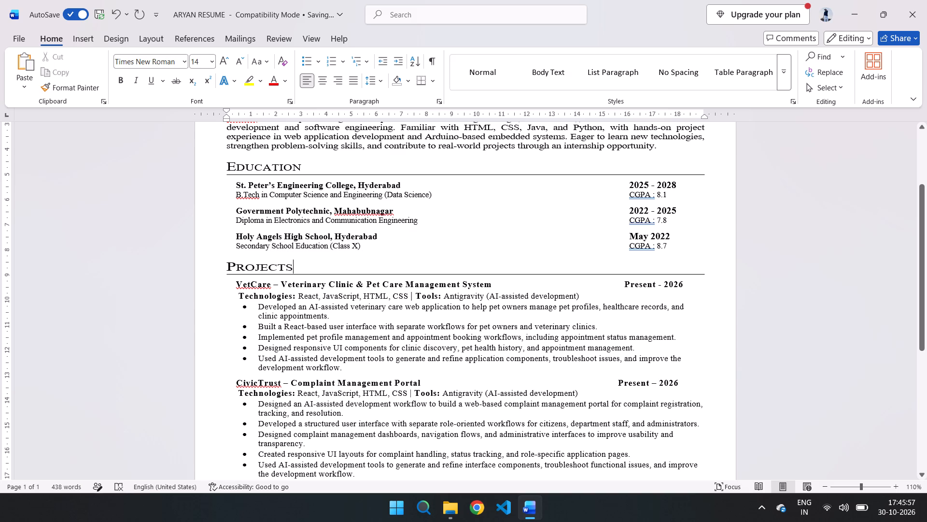
Reduce the three Education dates, 2025 - 2028, 2022 - 2025 and May 2022, to font size 10.
left_click_drag(679, 184, 657, 184)
left_click_drag(657, 184, 635, 184)
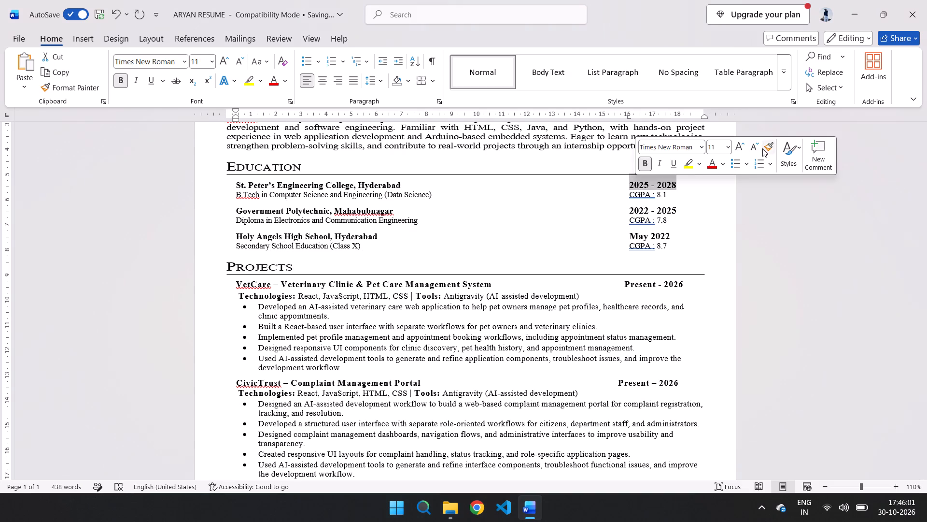
left_click(752, 147)
left_click_drag(675, 210, 637, 213)
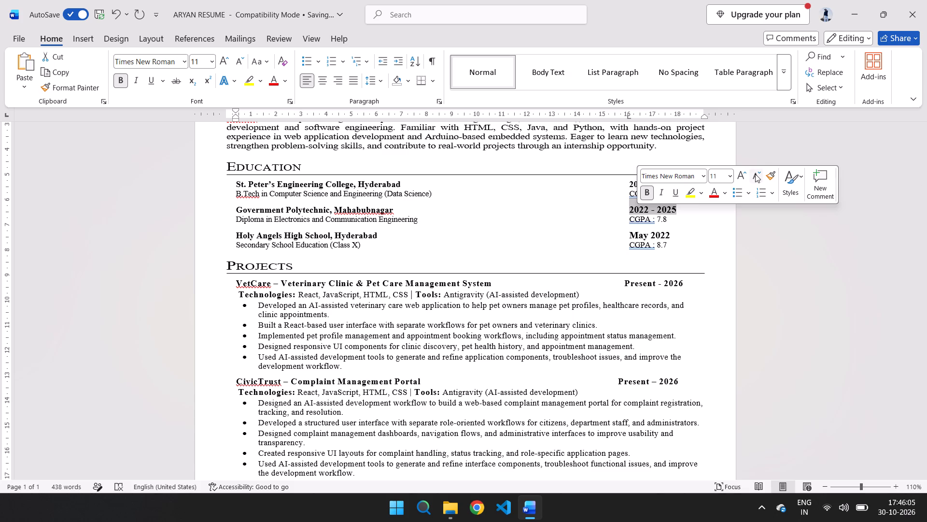
left_click(755, 174)
left_click_drag(670, 232, 634, 238)
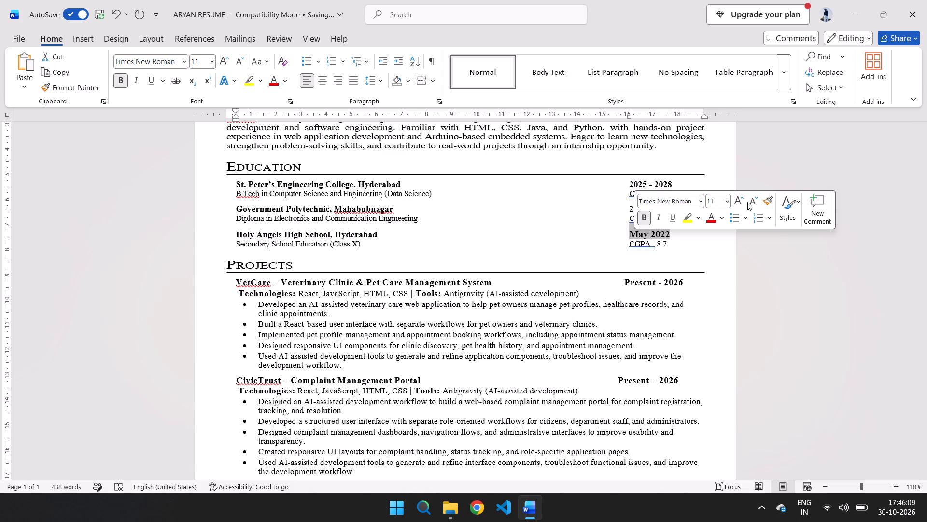
left_click(751, 202)
left_click(703, 243)
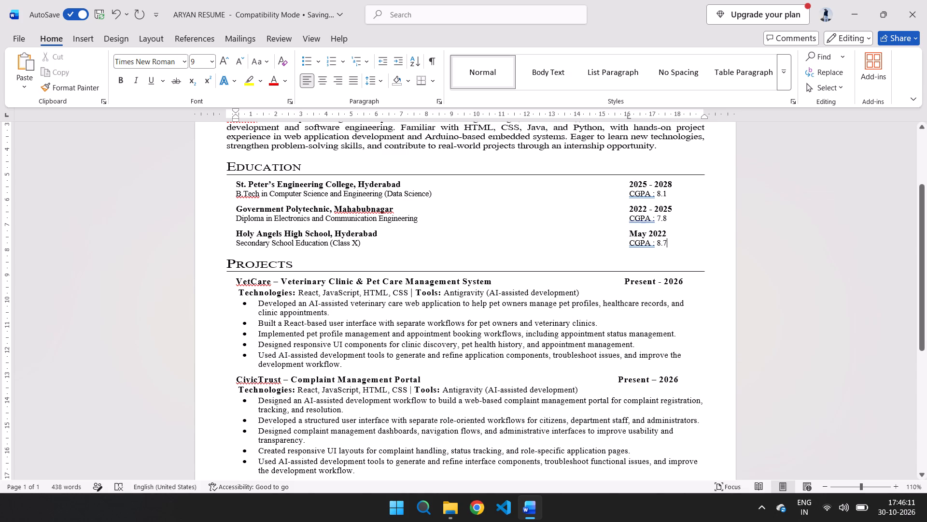
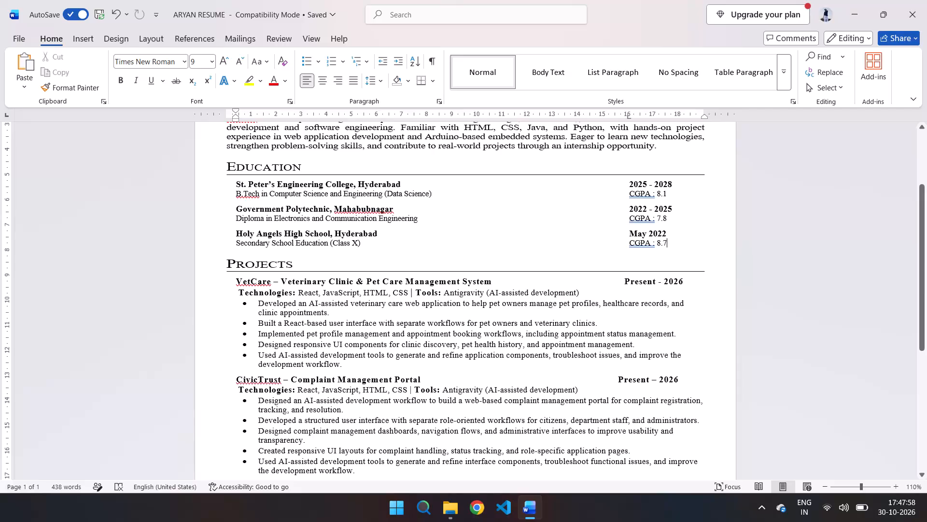
Review the resume's layout and spacing from the name header down to Technical Skills.
scroll(631, 288, "down", 2)
scroll(631, 288, "up", 1)
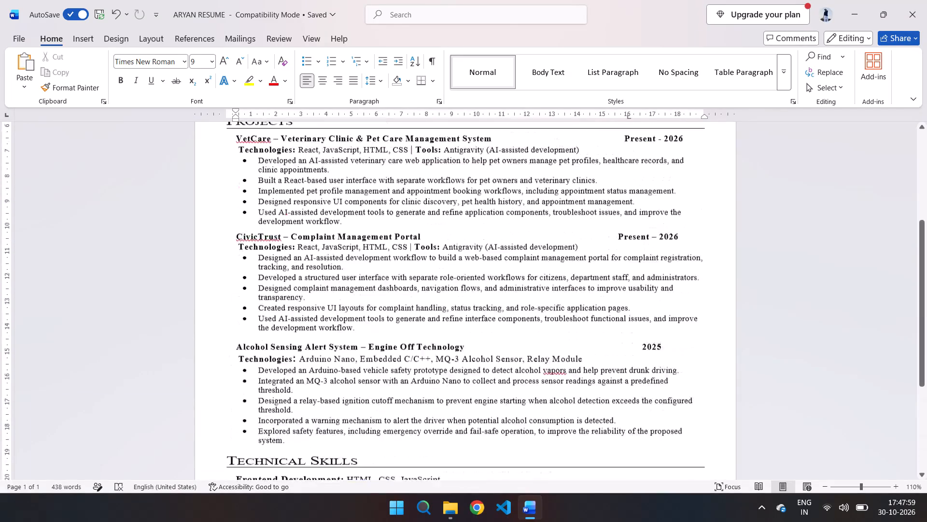
scroll(631, 288, "up", 3)
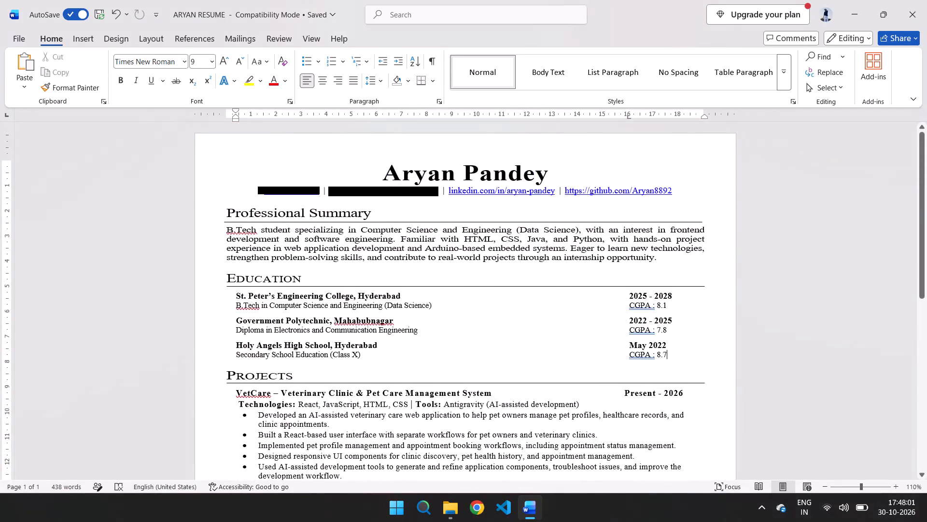
scroll(631, 288, "down", 1)
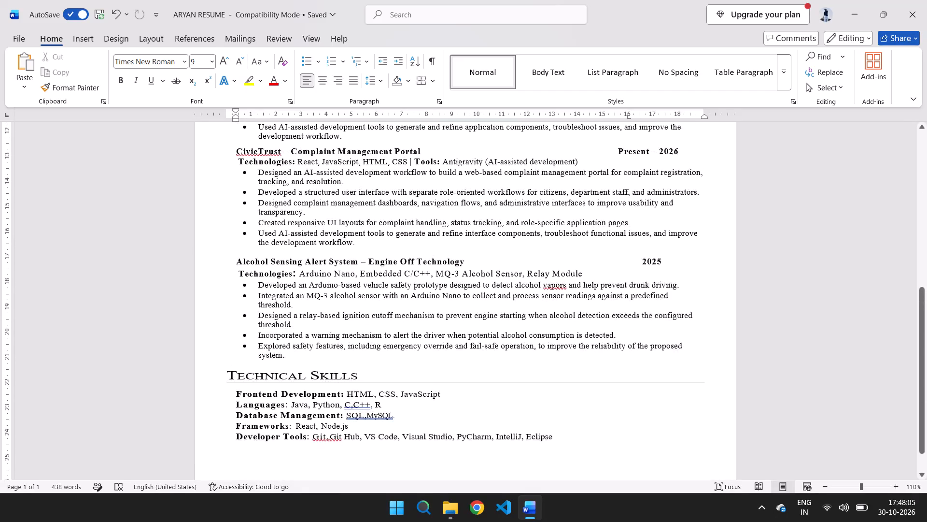
scroll(631, 288, "up", 1)
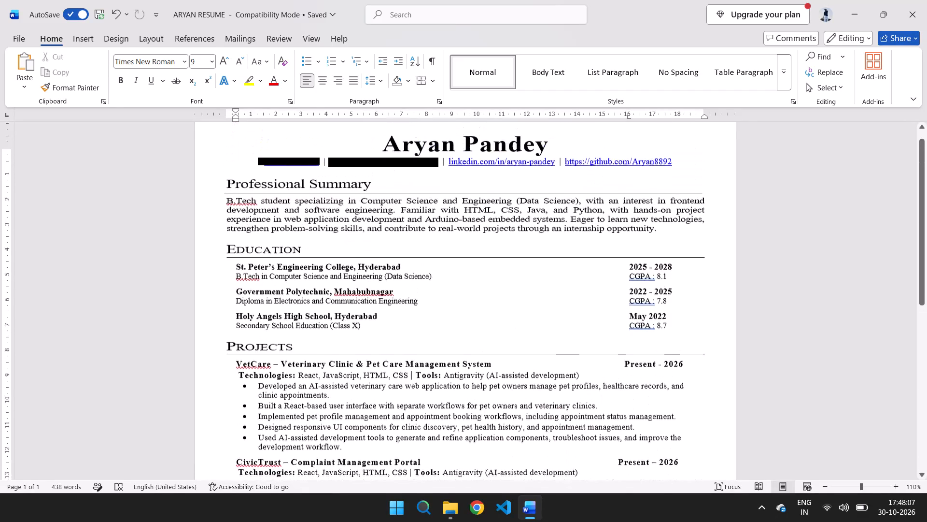
scroll(631, 288, "up", 1)
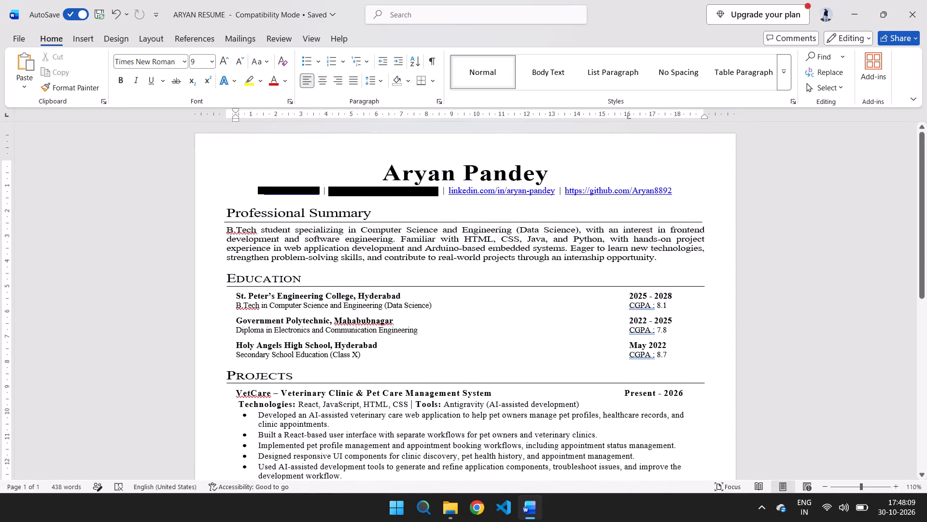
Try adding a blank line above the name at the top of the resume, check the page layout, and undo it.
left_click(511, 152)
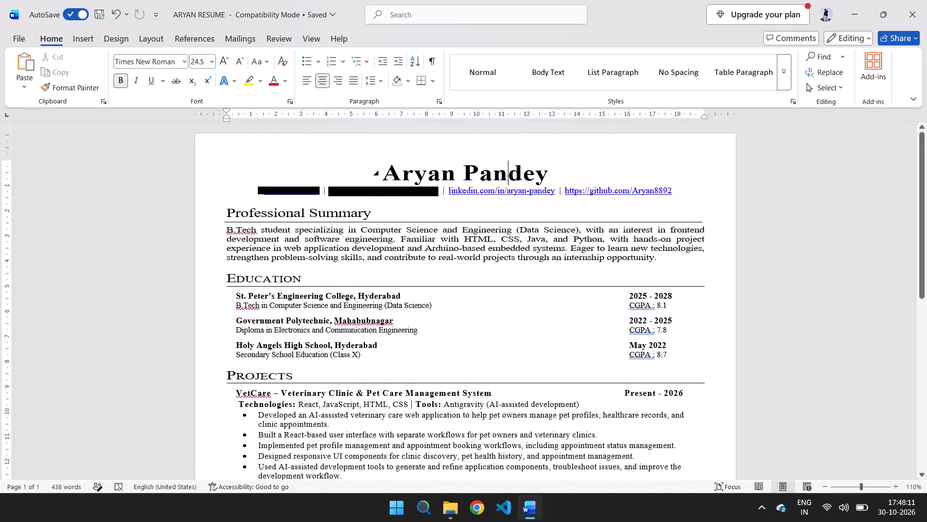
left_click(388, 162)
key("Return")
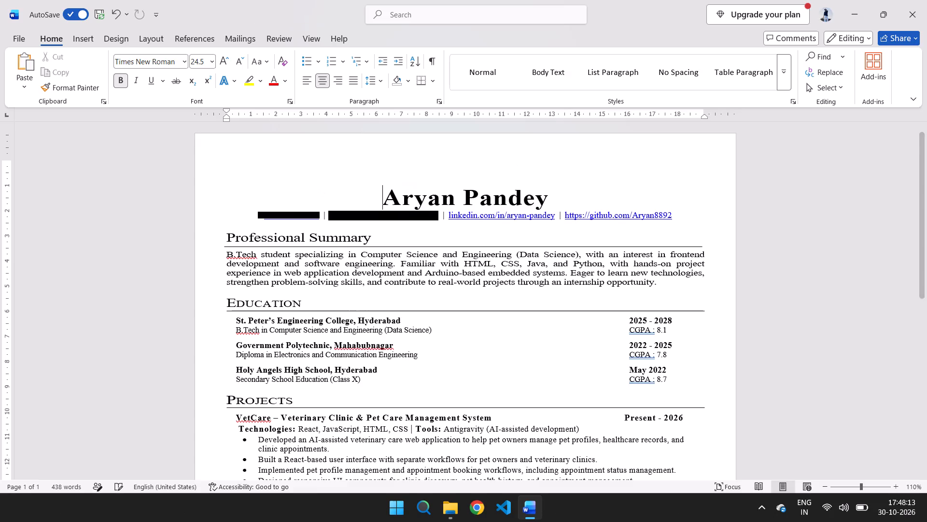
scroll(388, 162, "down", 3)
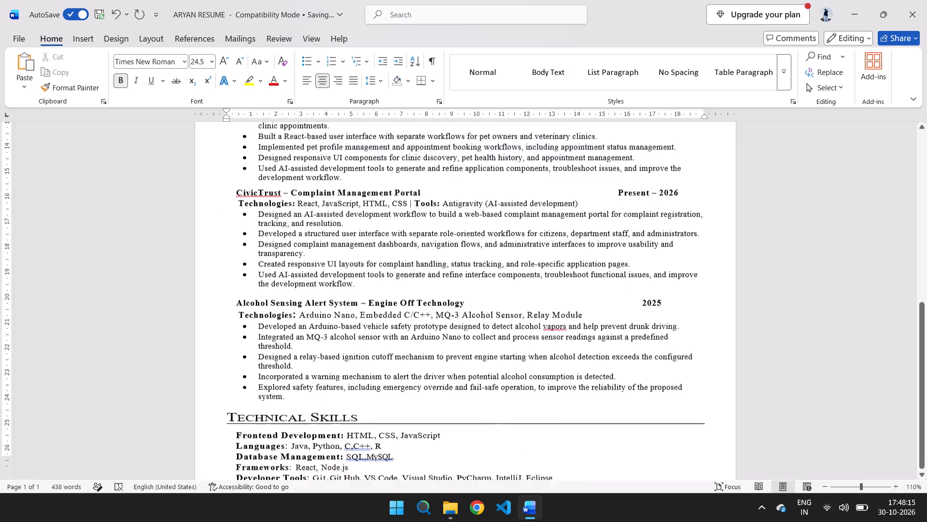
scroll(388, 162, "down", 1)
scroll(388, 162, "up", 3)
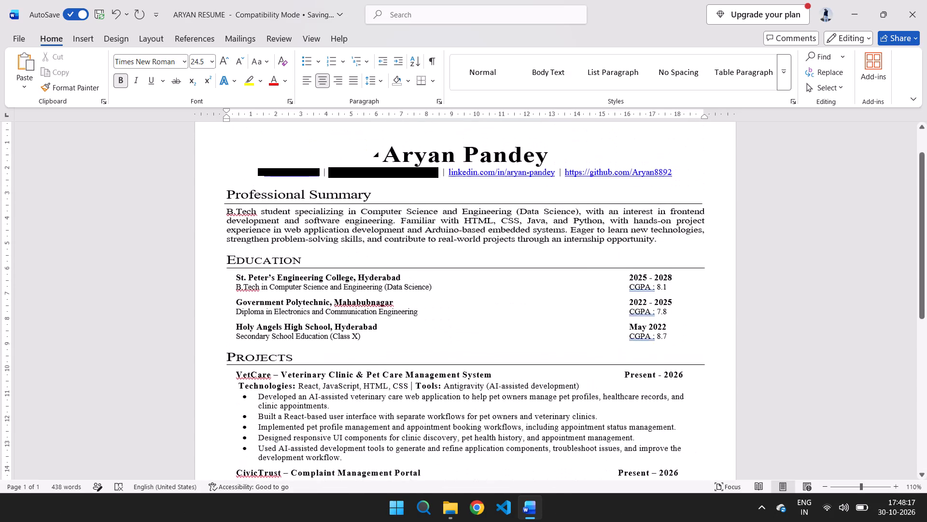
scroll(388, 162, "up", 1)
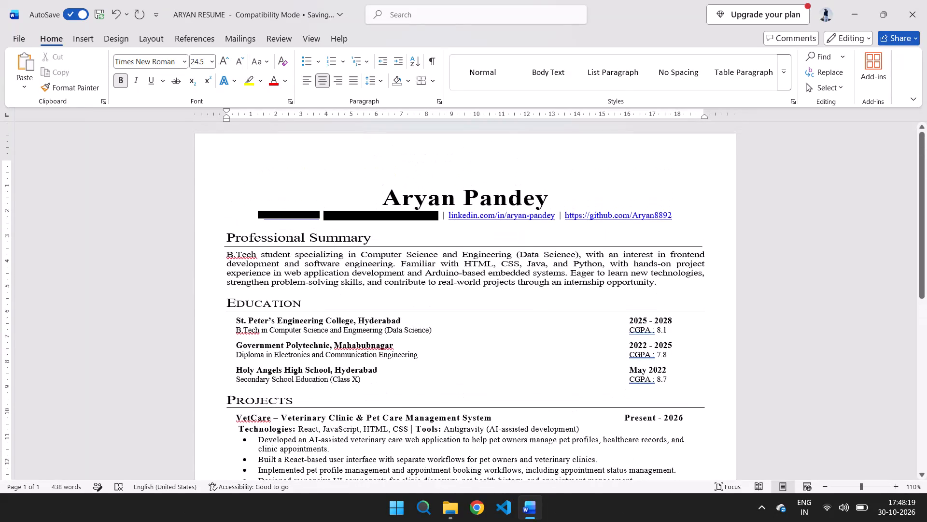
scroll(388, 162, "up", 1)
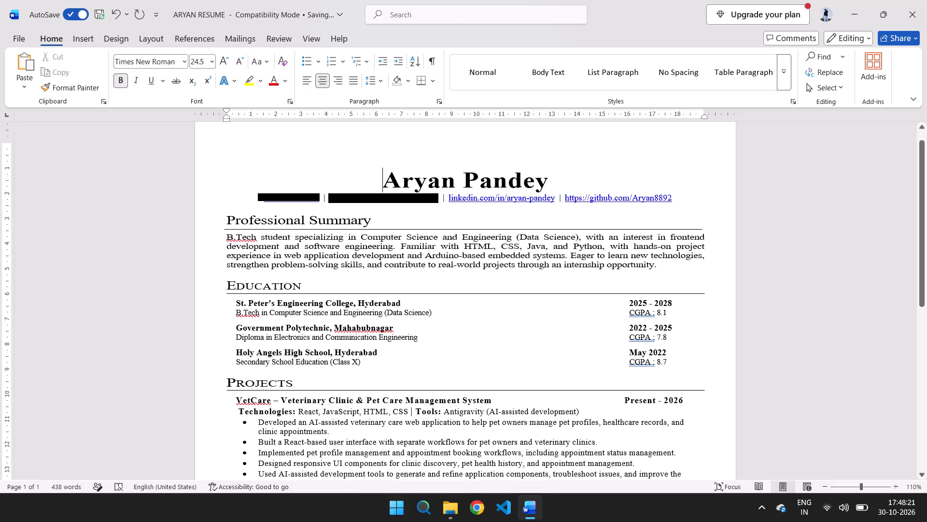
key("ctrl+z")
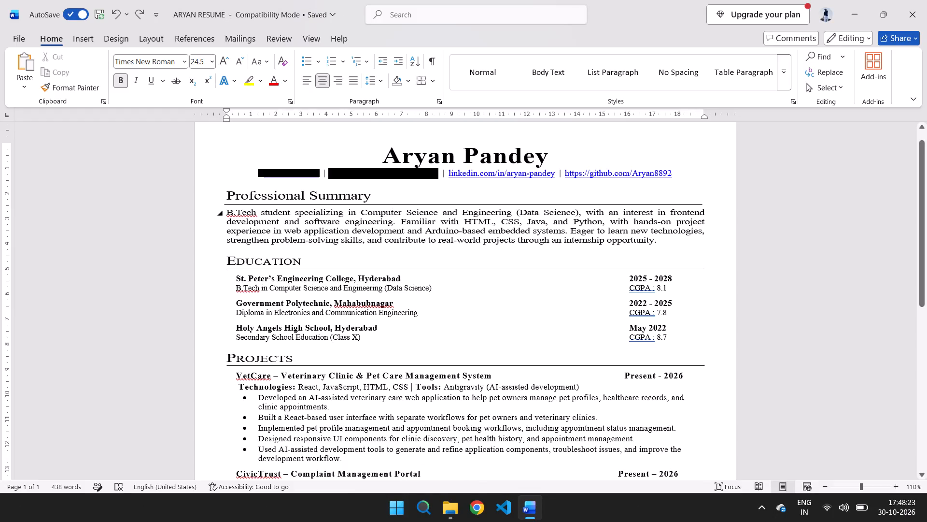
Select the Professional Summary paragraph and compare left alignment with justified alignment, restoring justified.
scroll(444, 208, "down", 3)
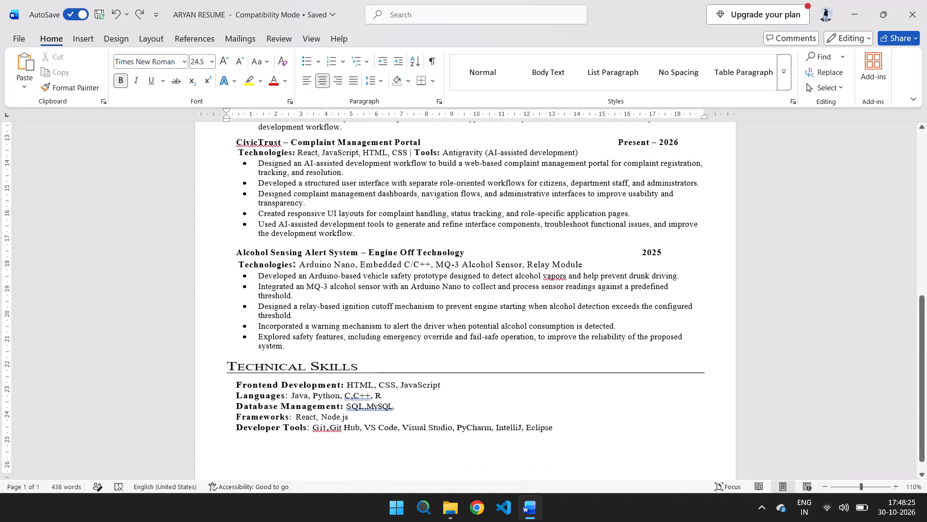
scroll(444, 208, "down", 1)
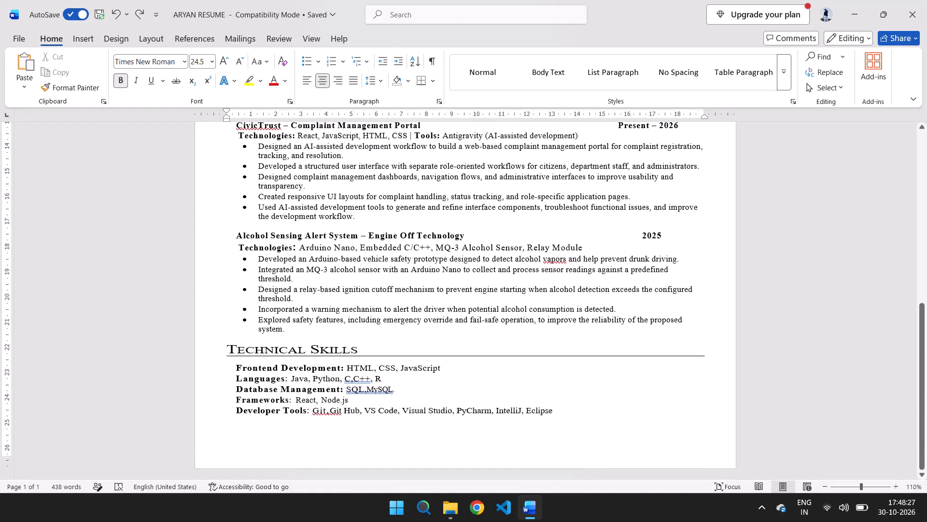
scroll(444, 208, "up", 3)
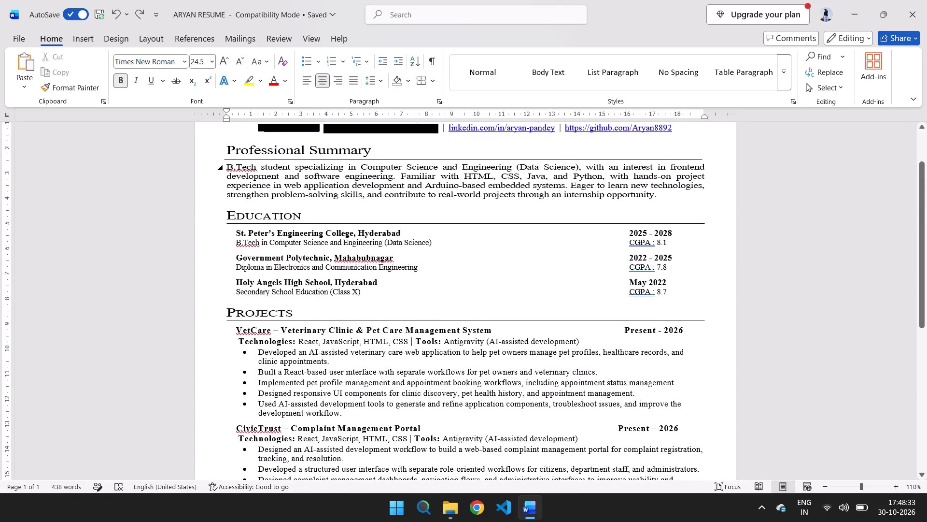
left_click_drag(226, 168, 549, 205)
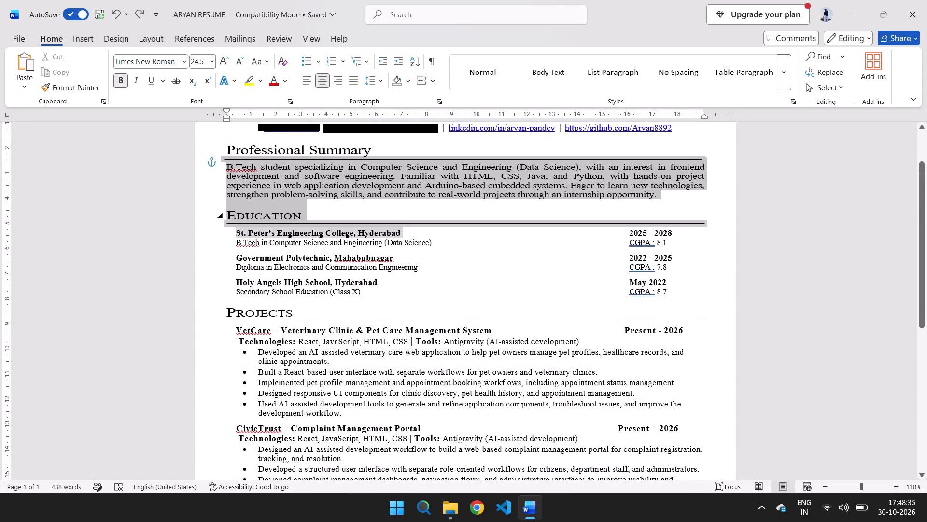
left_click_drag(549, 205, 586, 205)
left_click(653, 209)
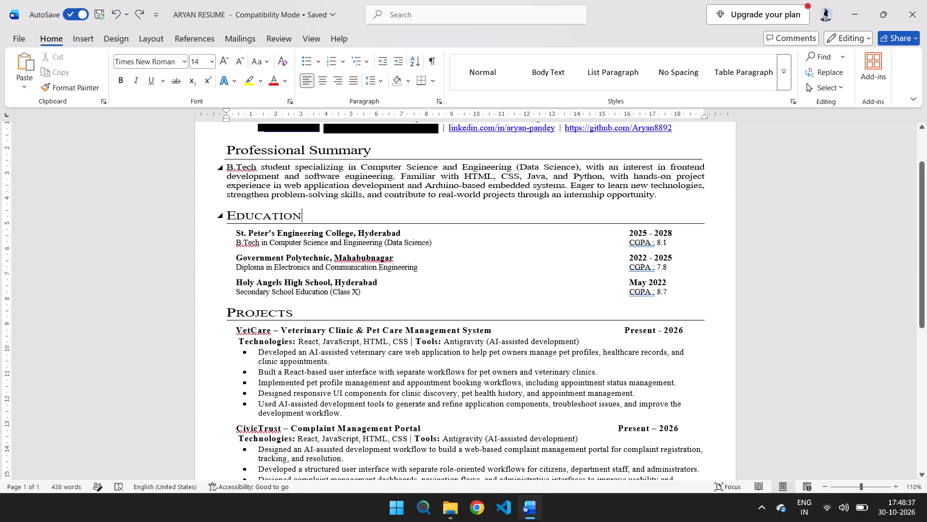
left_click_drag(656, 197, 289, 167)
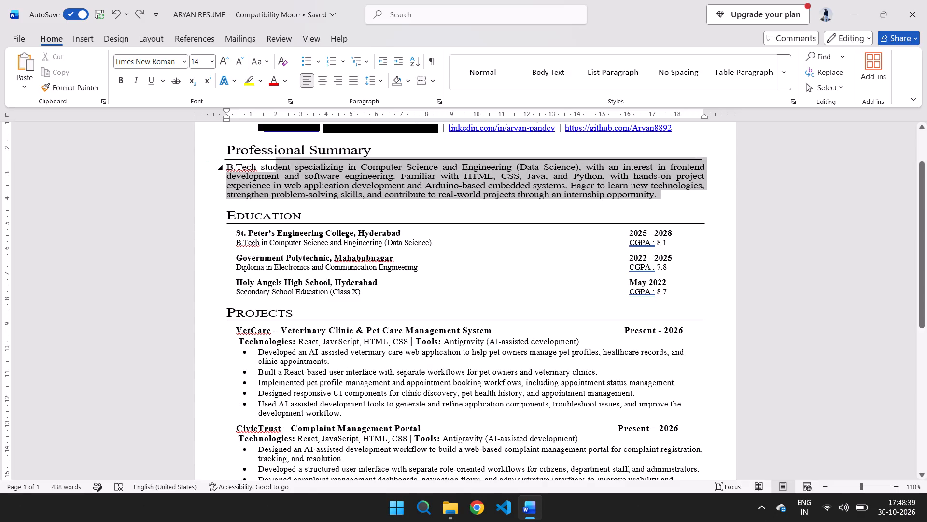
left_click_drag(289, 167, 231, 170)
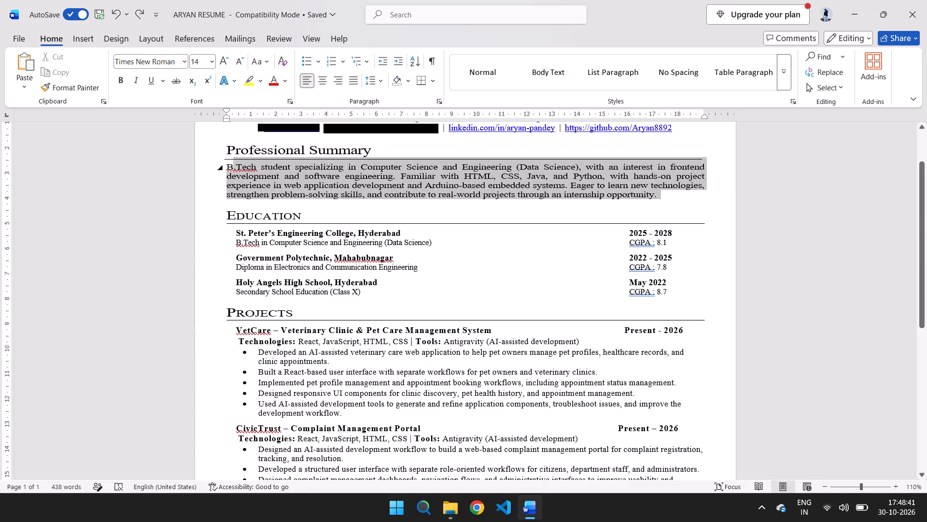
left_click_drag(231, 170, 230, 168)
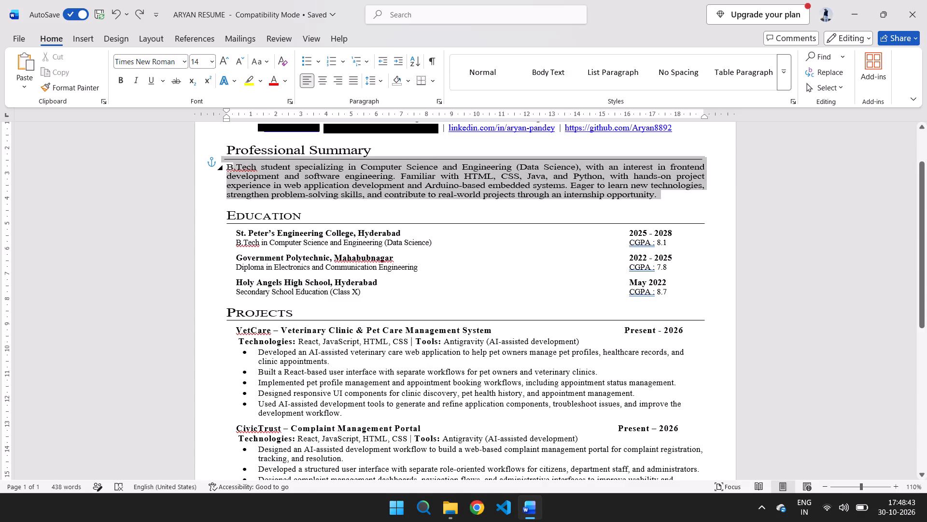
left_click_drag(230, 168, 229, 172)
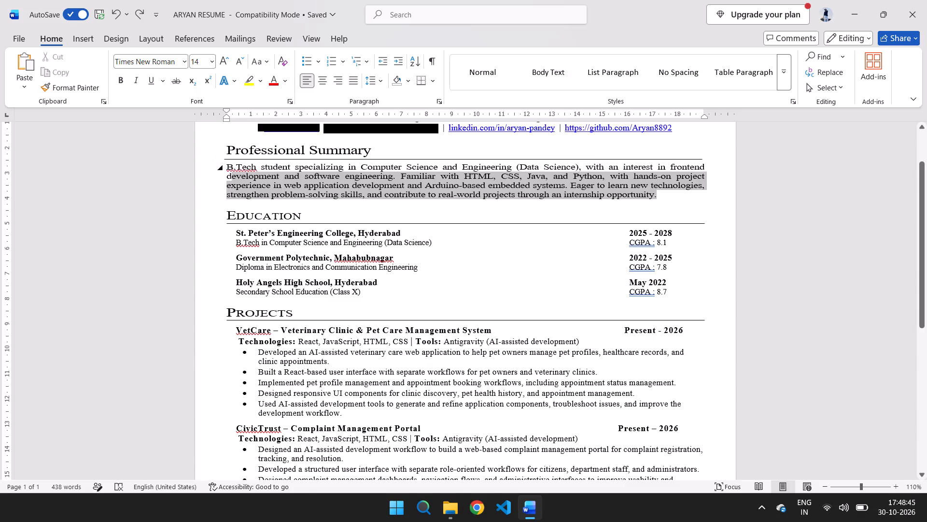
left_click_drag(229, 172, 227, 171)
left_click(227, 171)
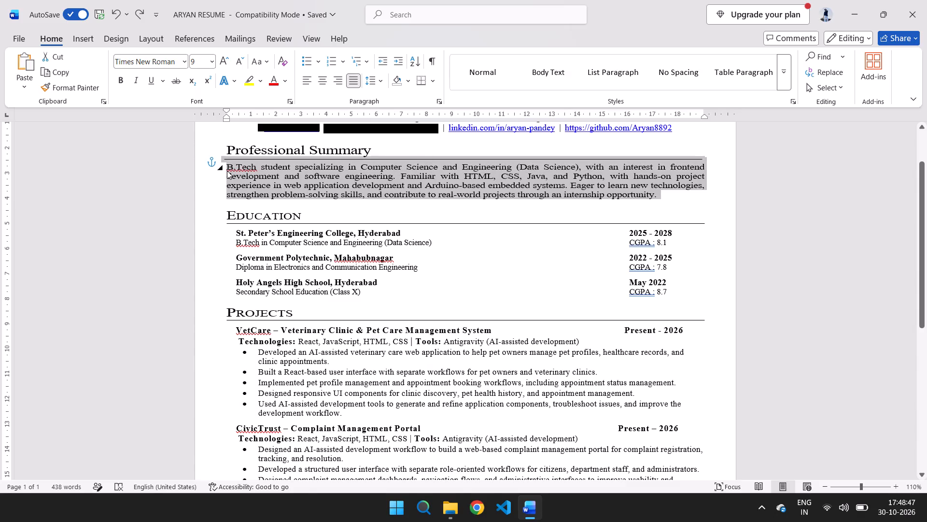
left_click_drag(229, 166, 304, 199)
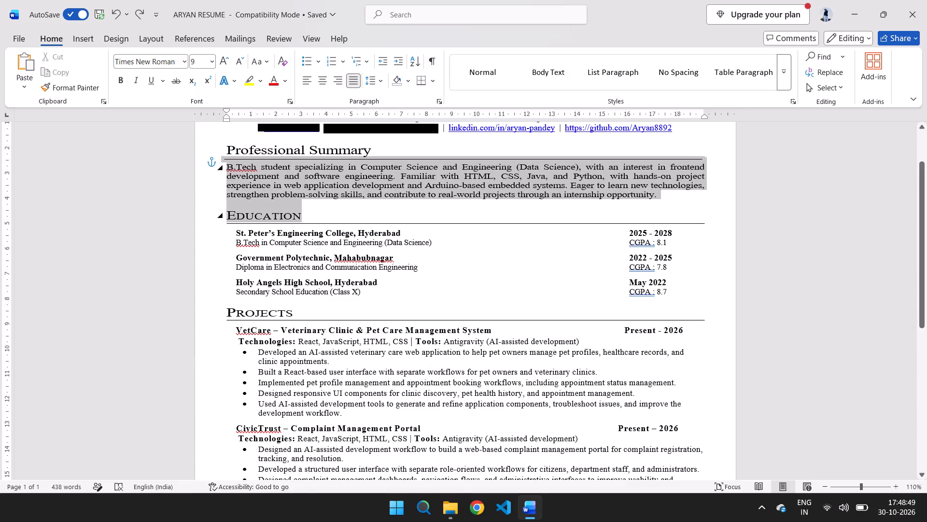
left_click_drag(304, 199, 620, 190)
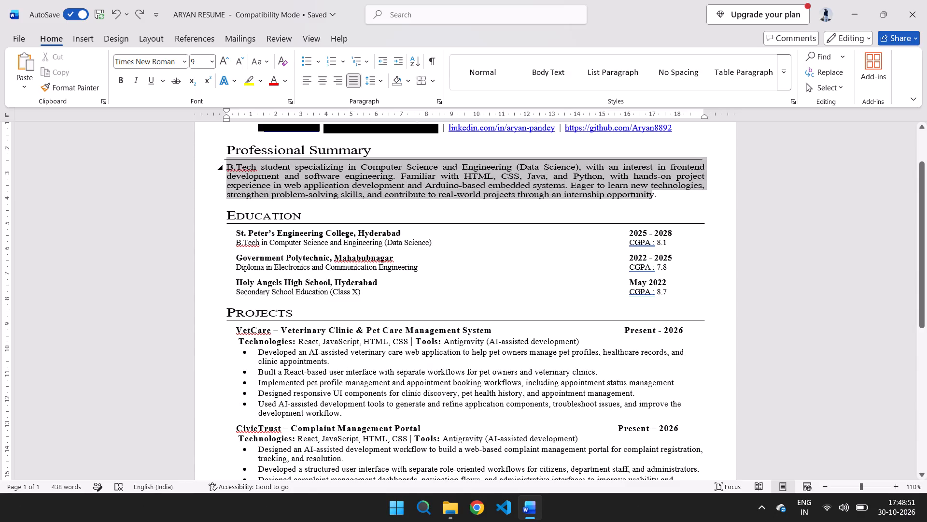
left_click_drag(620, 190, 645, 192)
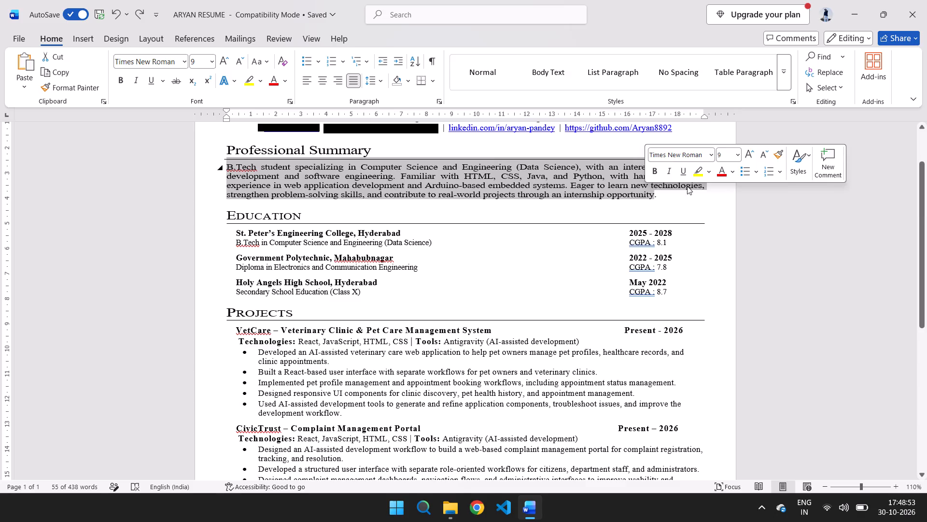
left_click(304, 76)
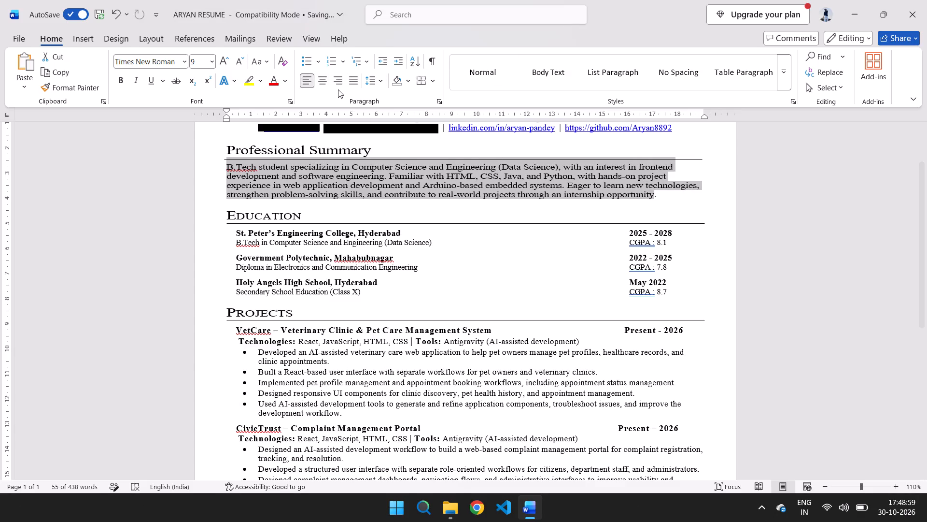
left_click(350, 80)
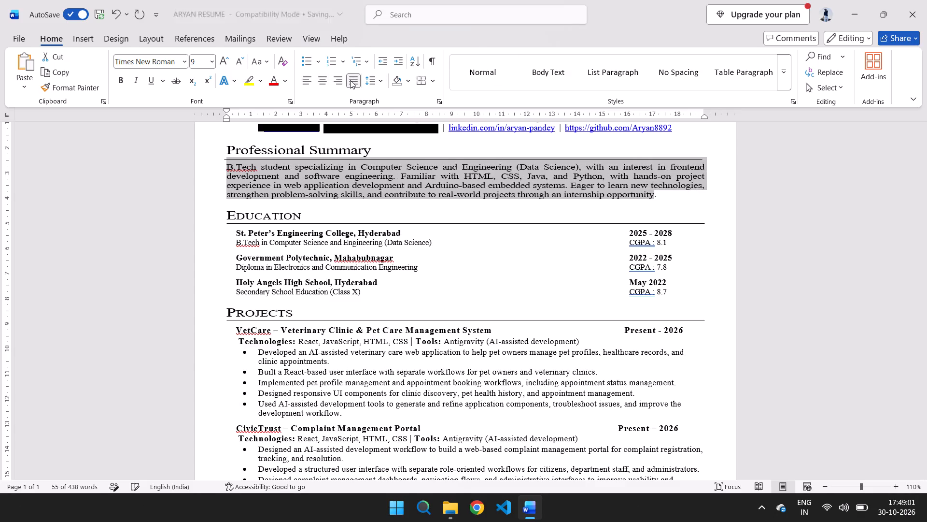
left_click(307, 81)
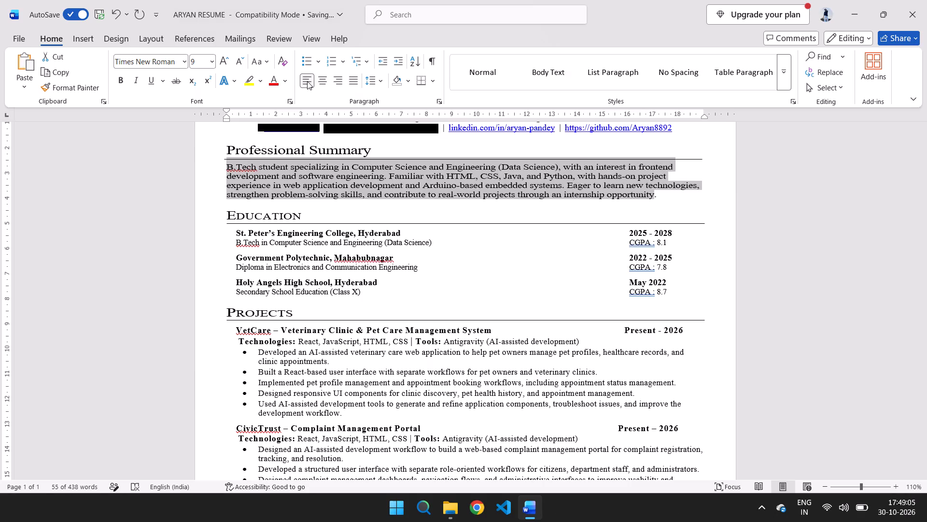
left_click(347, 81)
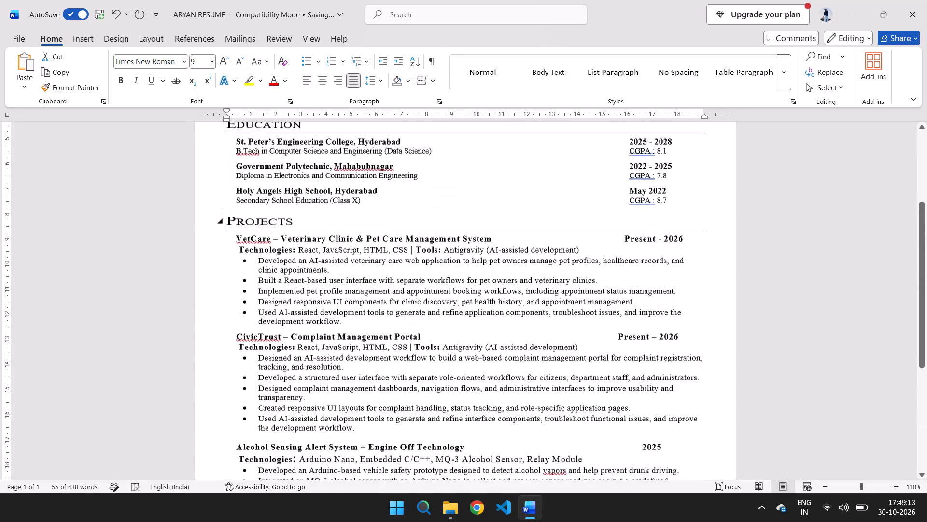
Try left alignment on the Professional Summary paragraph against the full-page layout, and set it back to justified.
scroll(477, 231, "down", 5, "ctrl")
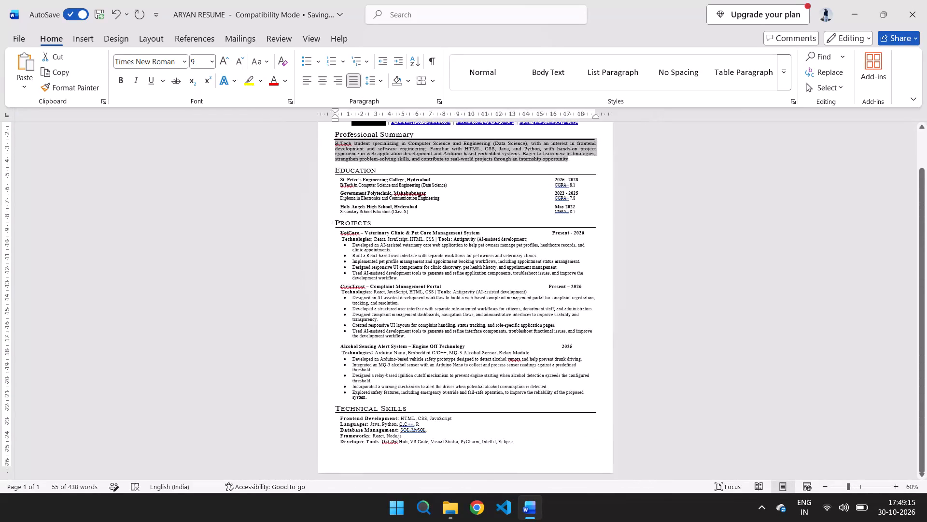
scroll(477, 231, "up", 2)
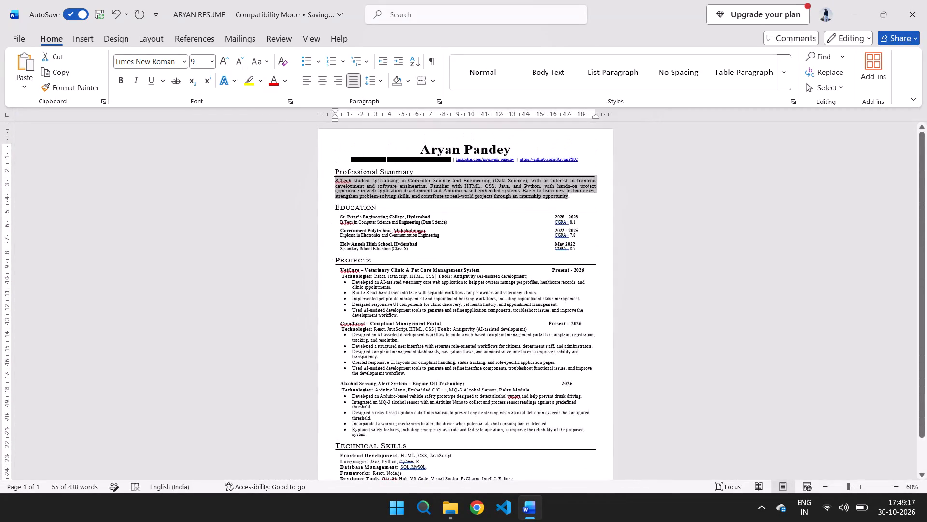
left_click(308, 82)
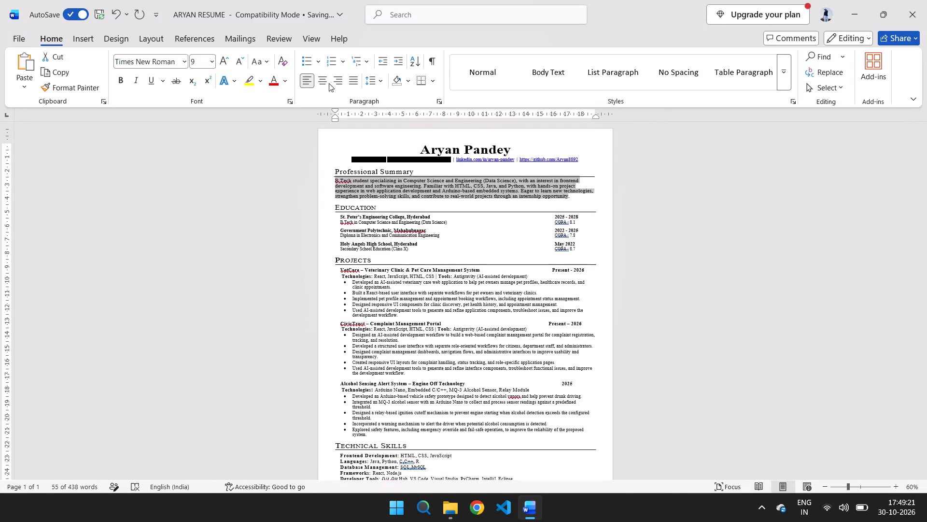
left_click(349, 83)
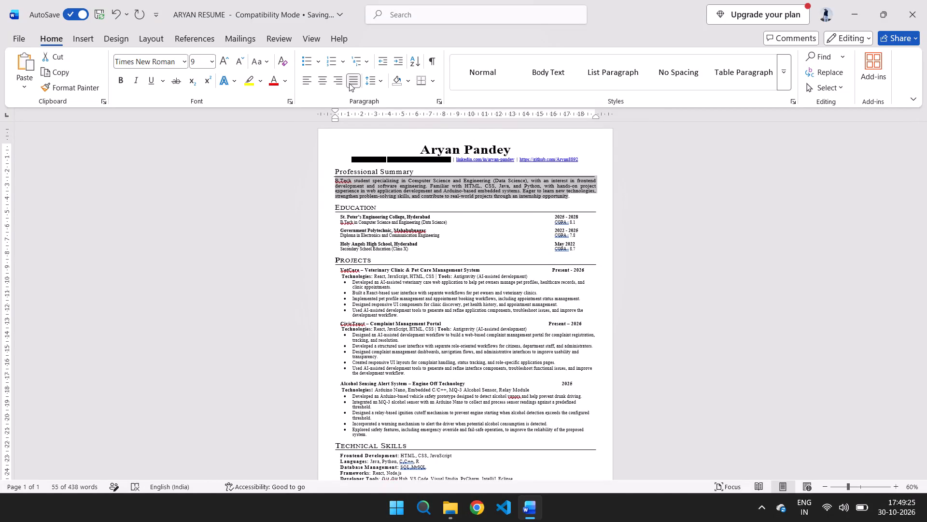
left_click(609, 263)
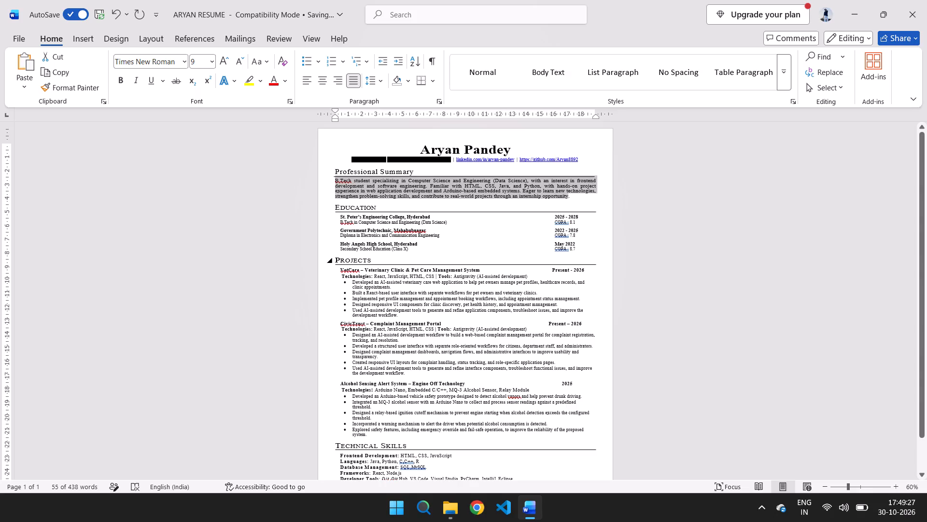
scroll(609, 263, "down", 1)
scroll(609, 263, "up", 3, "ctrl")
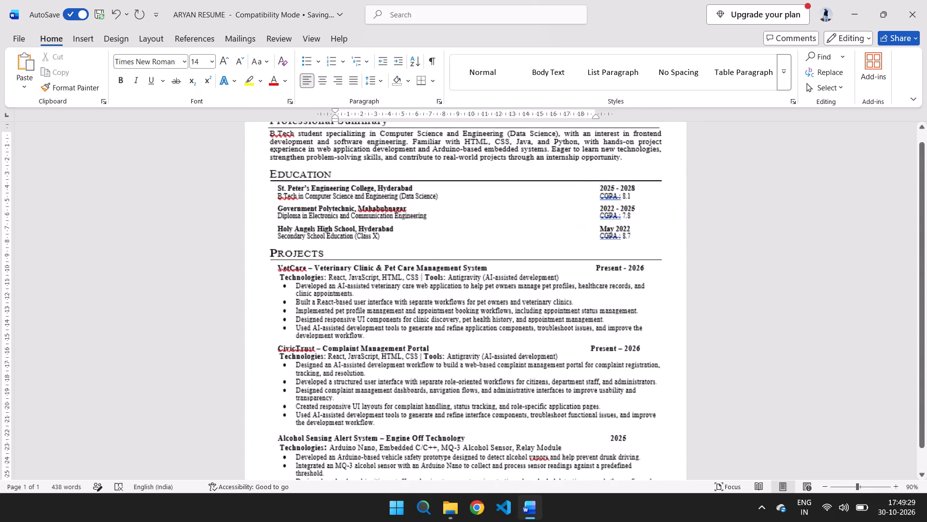
Review the resume's text alignment and spacing from the Professional Summary through Technical Skills and back up to the name header.
scroll(609, 263, "up", 3, "ctrl")
scroll(609, 263, "up", 1)
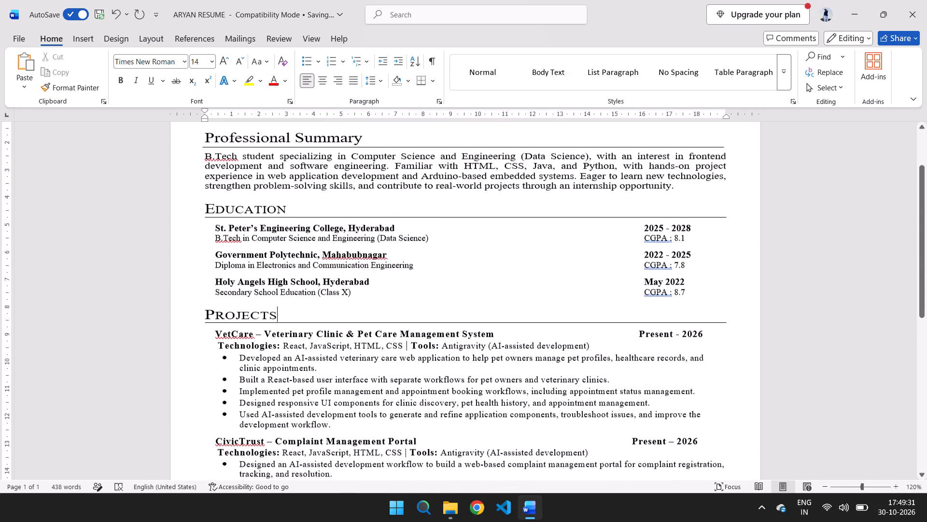
scroll(609, 263, "up", 1)
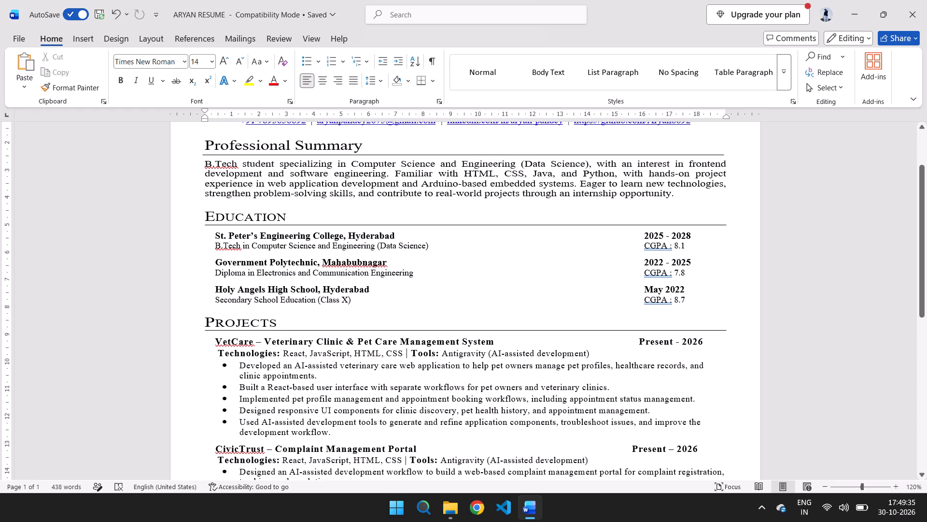
left_click_drag(452, 368, 478, 365)
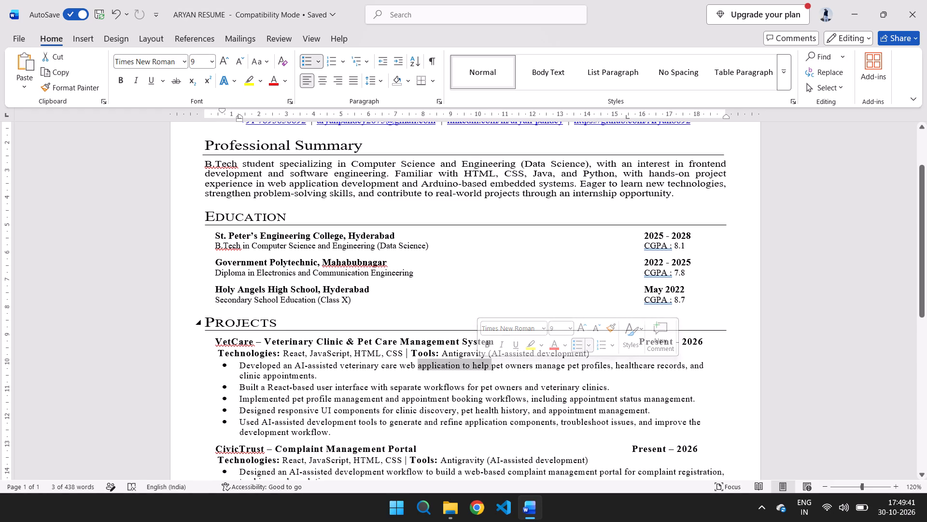
left_click(432, 297)
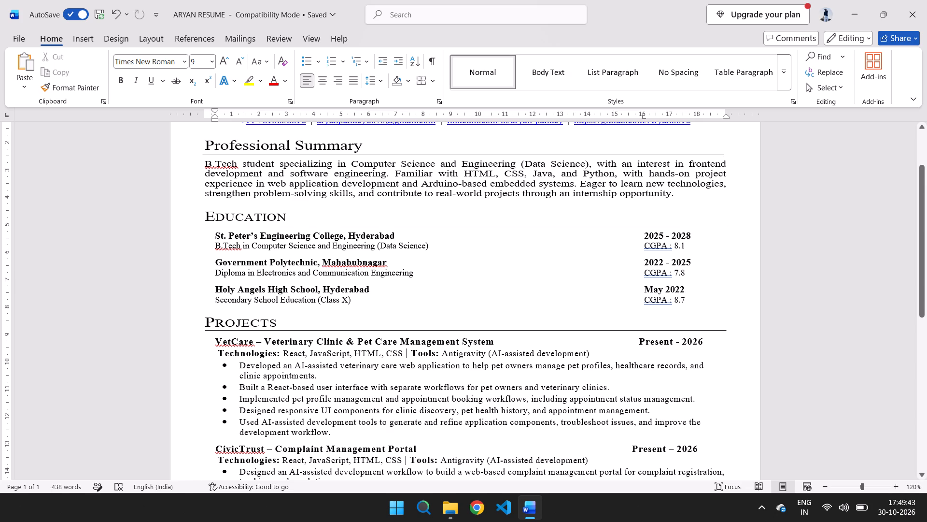
scroll(432, 297, "down", 1)
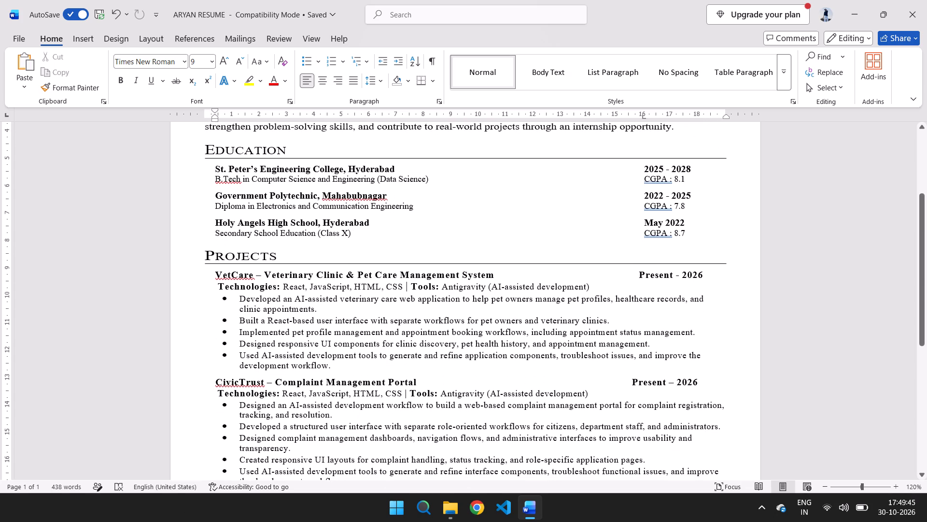
scroll(432, 297, "down", 2)
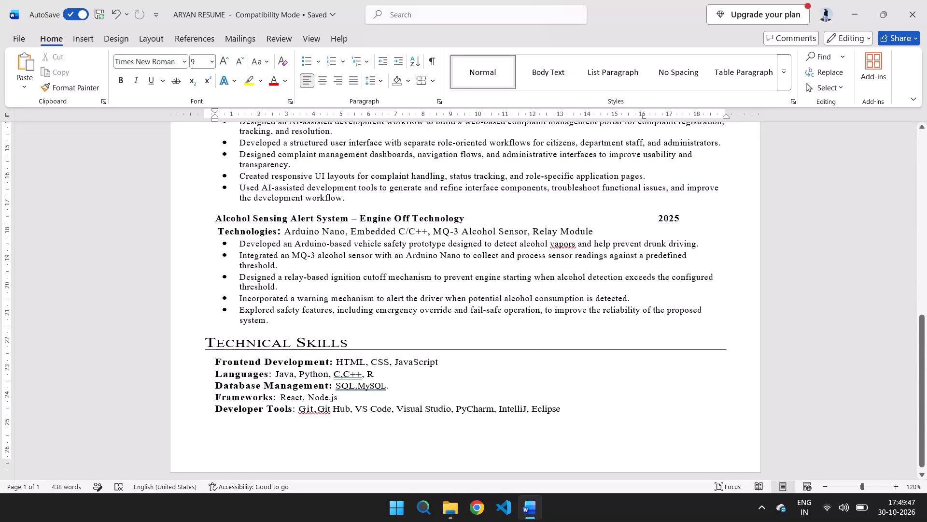
scroll(432, 297, "up", 2)
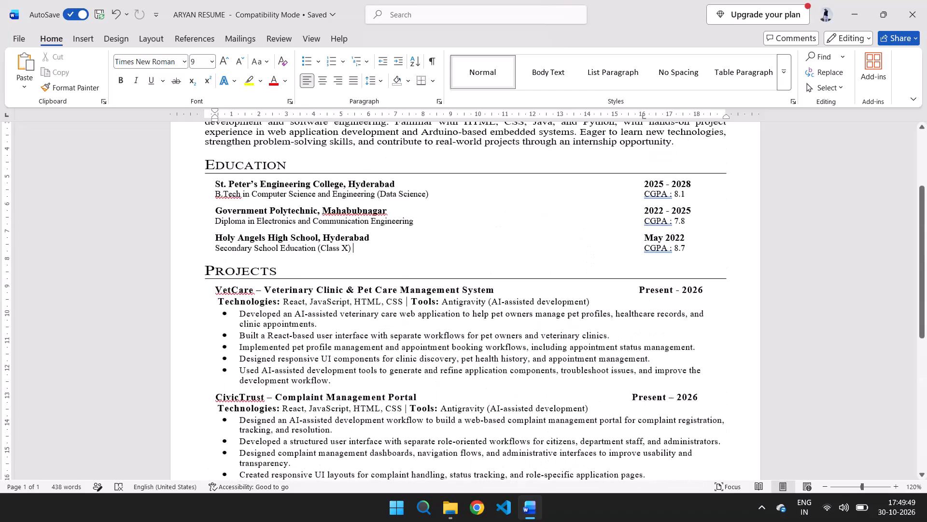
scroll(432, 297, "up", 1)
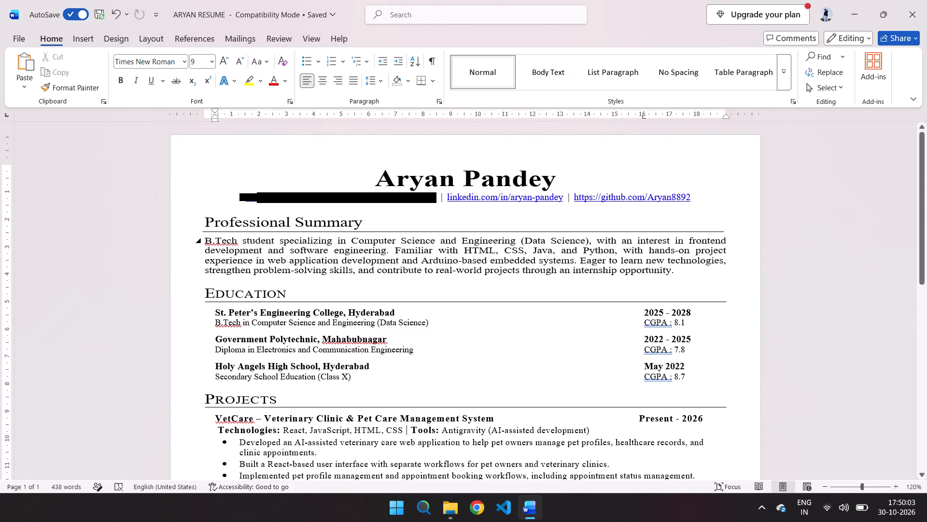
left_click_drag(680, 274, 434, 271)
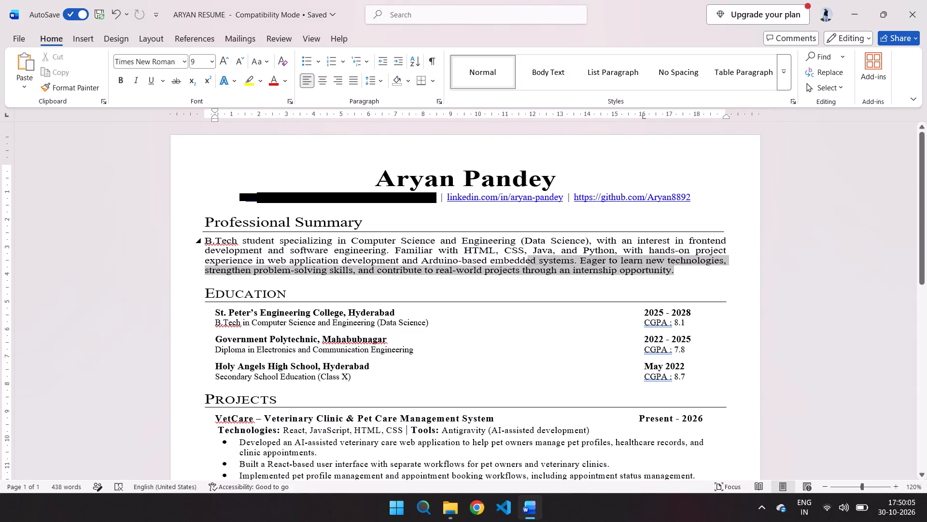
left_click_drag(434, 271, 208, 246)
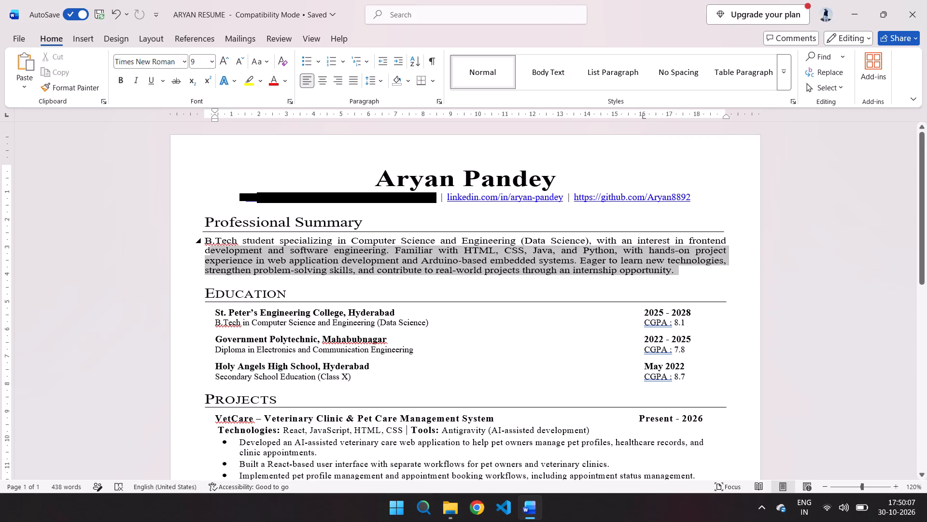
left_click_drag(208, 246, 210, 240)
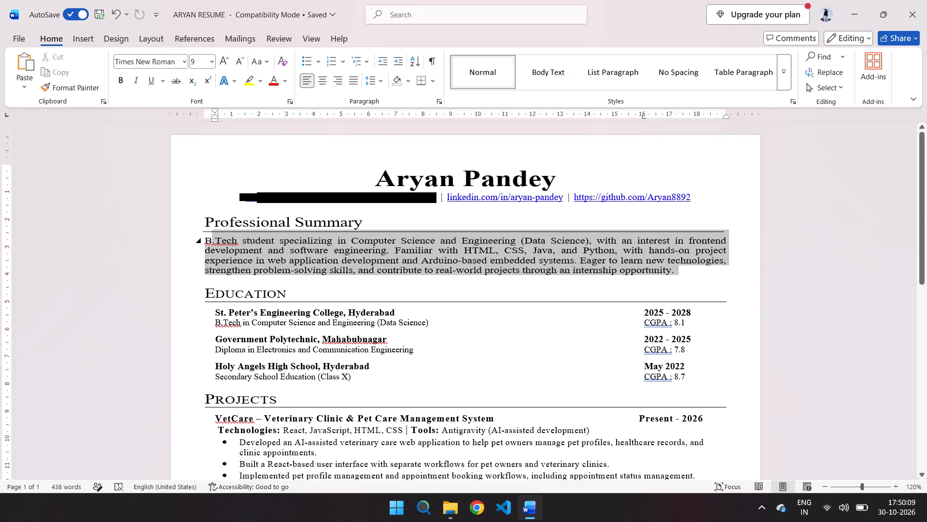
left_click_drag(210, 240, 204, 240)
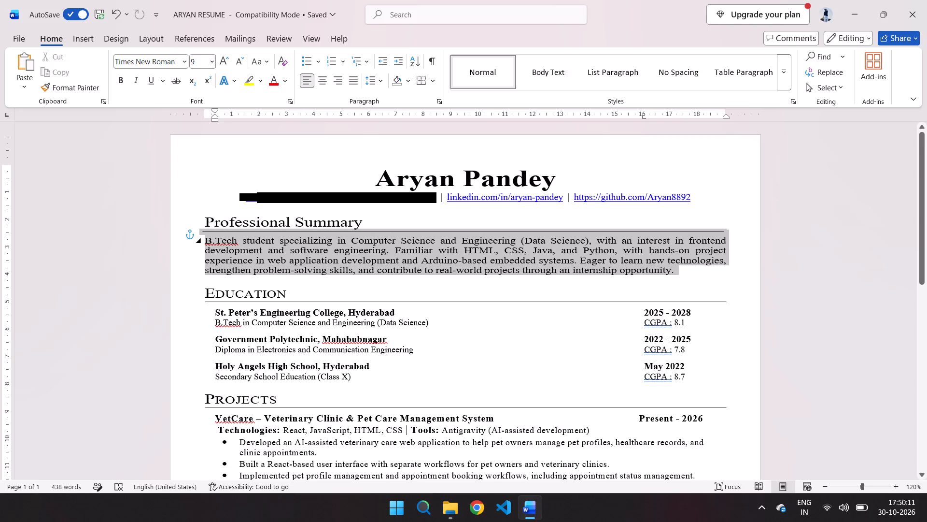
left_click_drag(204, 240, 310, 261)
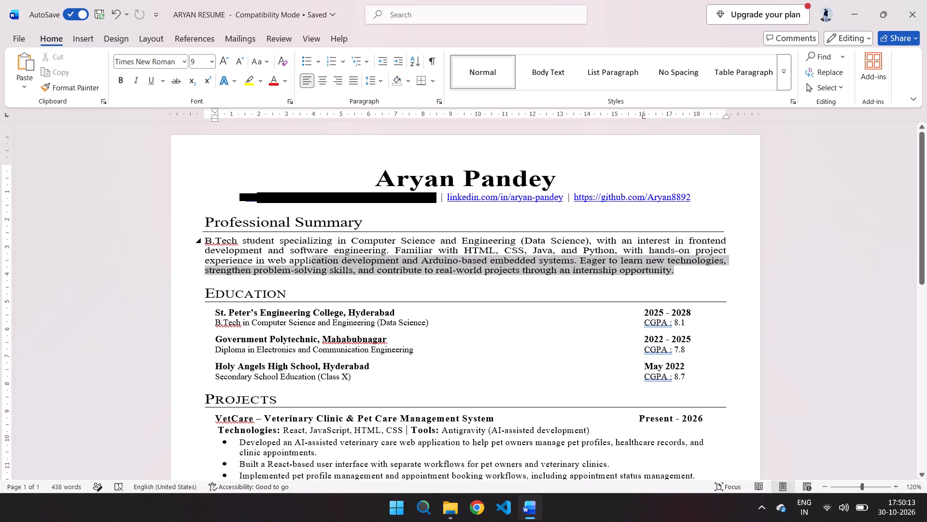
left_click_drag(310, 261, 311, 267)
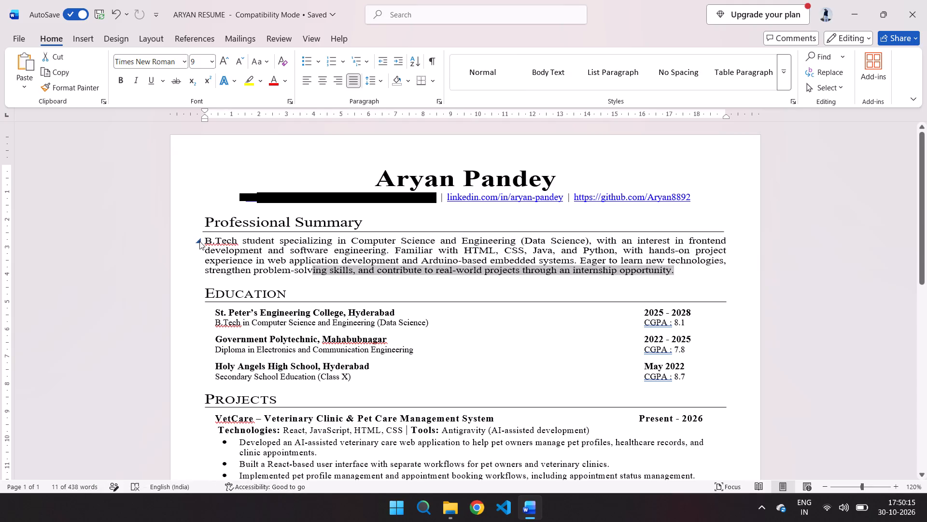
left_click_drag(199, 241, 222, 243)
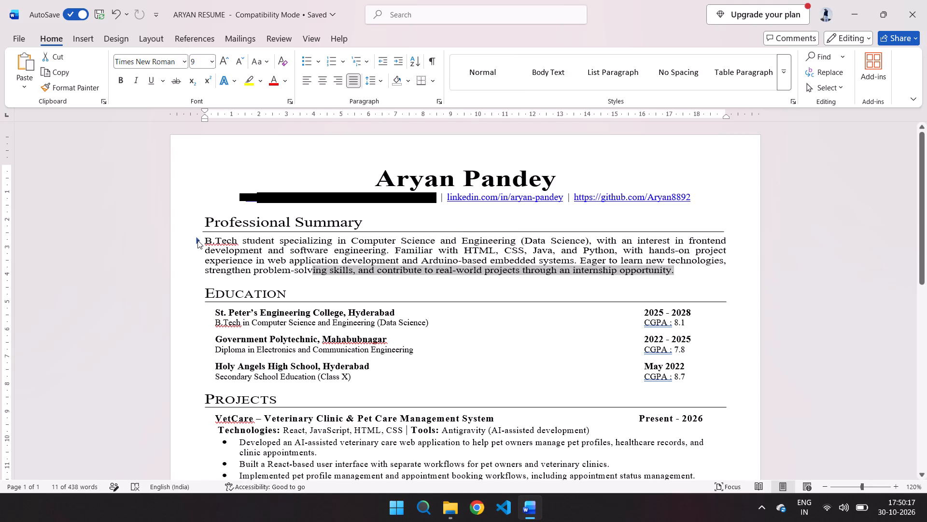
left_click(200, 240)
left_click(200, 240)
Copy the Professional Summary paragraph's text and delete it from the resume, including its final period.
left_click_drag(207, 240, 232, 247)
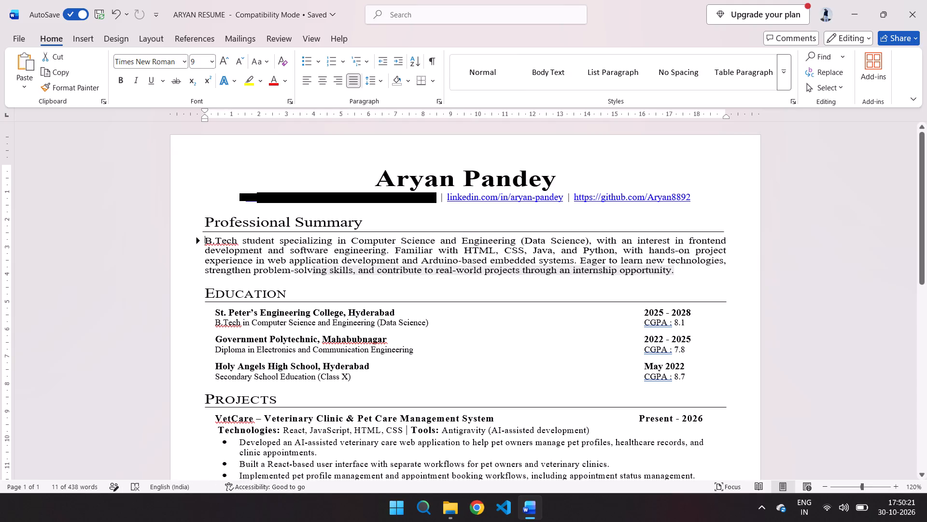
left_click_drag(232, 247, 585, 262)
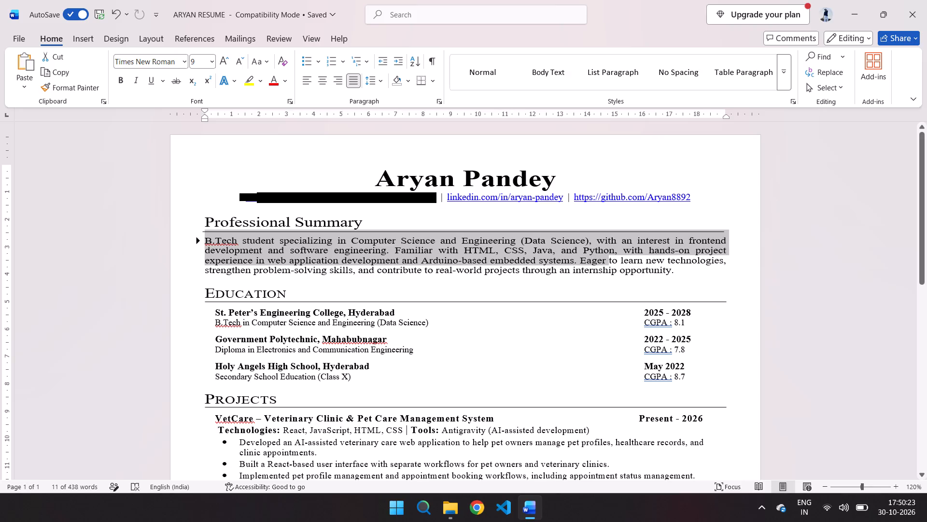
left_click_drag(585, 262, 635, 272)
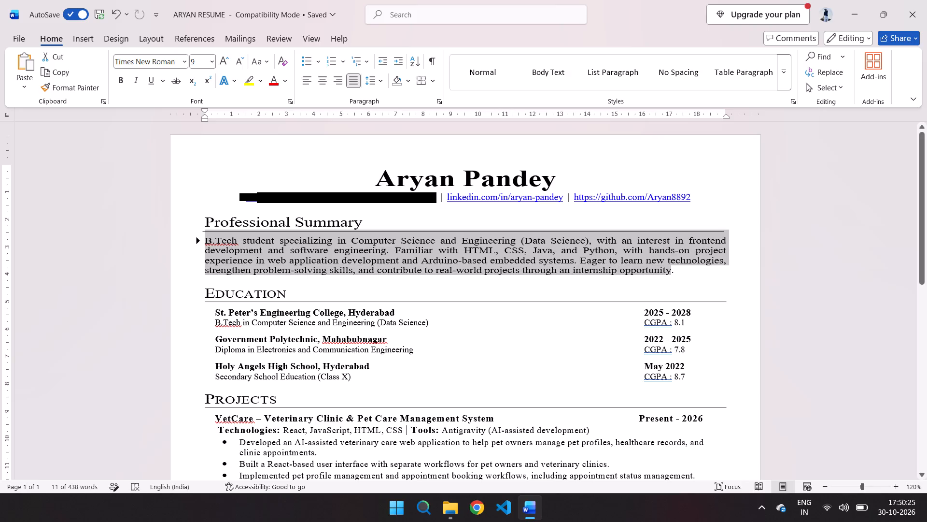
left_click_drag(635, 272, 669, 272)
left_click_drag(669, 272, 673, 272)
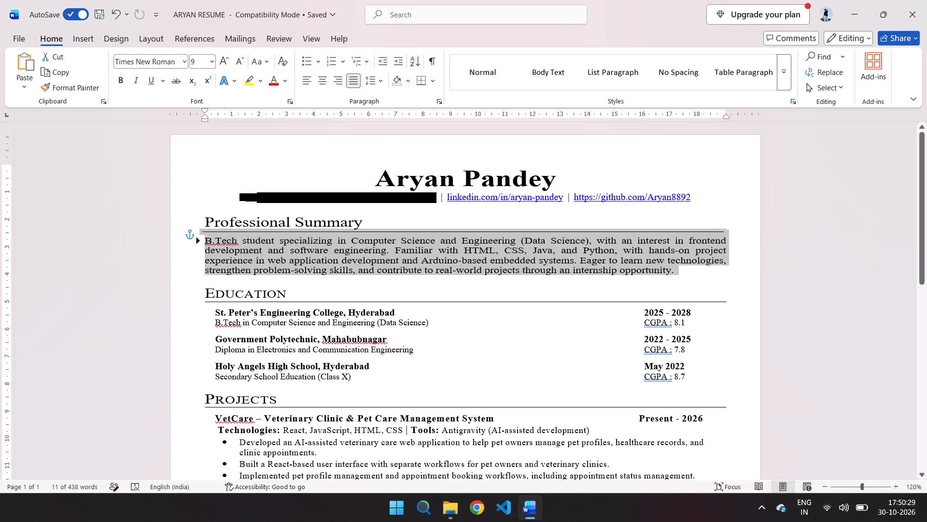
left_click_drag(673, 272, 672, 272)
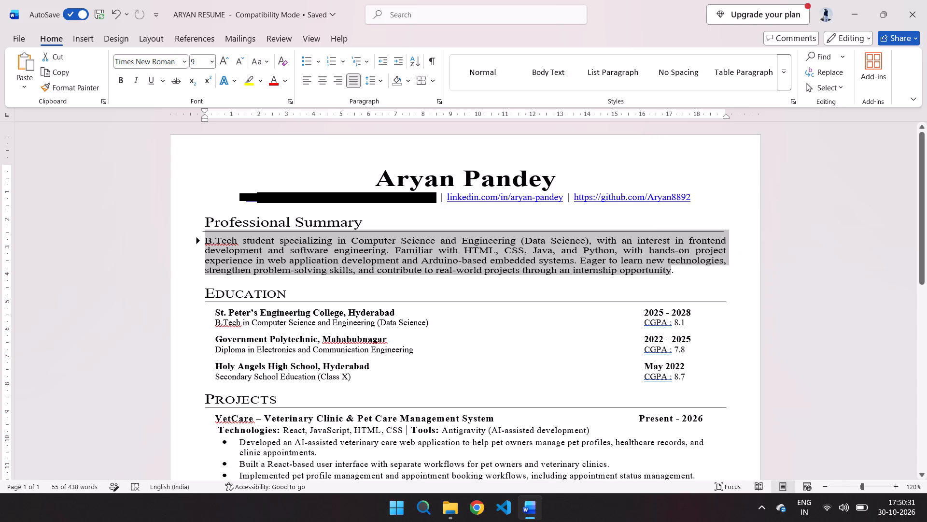
key("ctrl+c")
key("BackSpace")
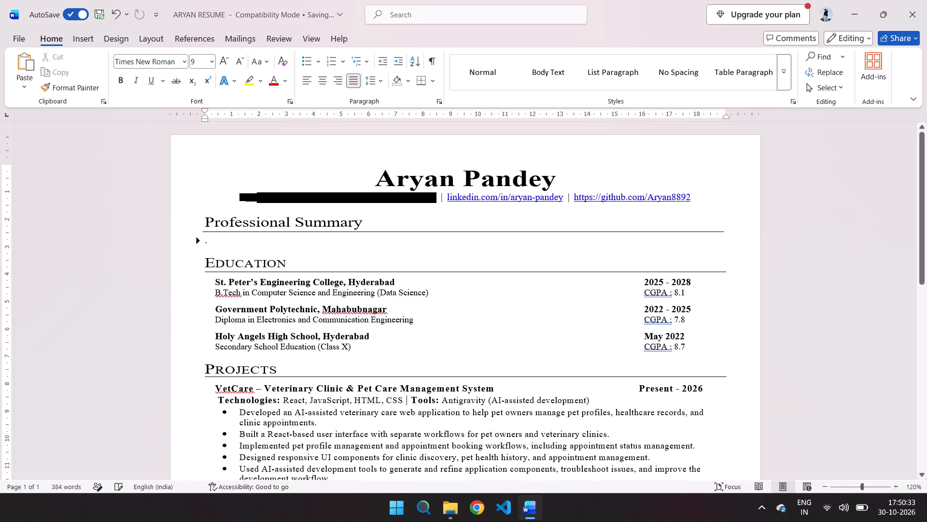
key("Right")
key("BackSpace")
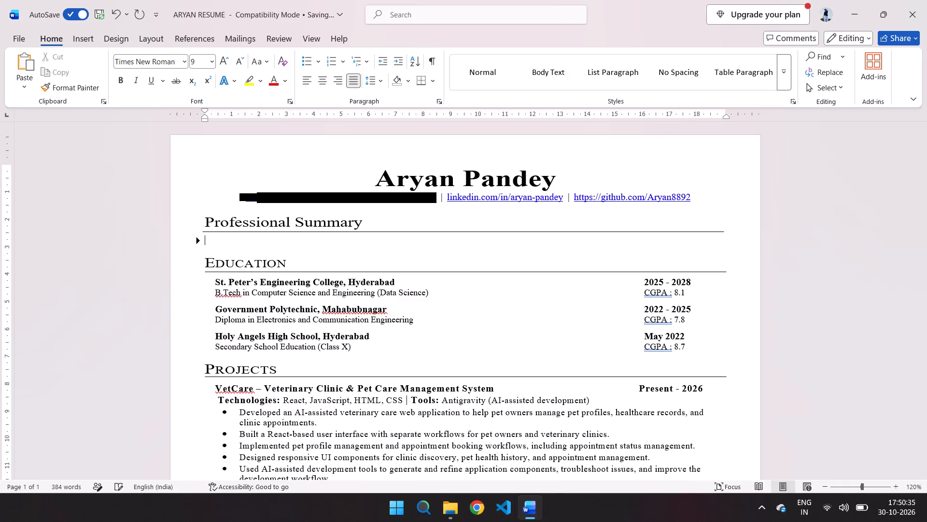
key("BackSpace")
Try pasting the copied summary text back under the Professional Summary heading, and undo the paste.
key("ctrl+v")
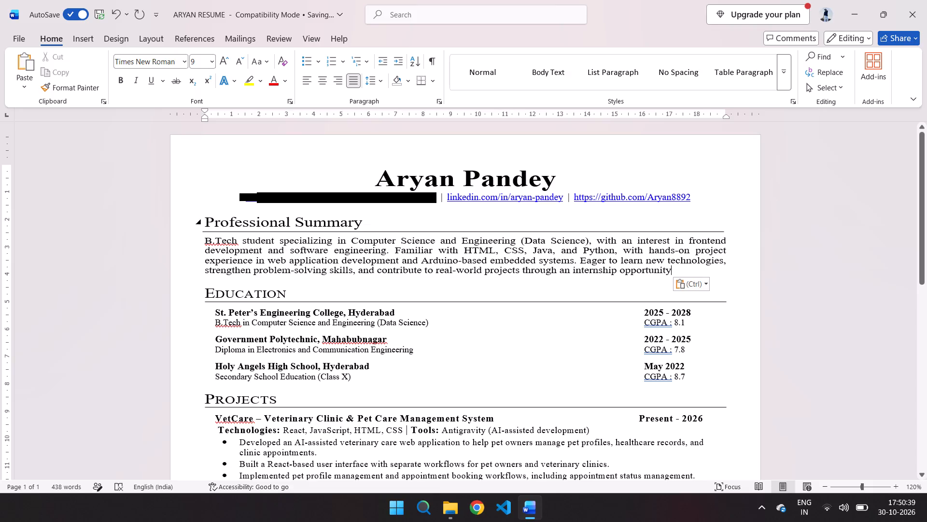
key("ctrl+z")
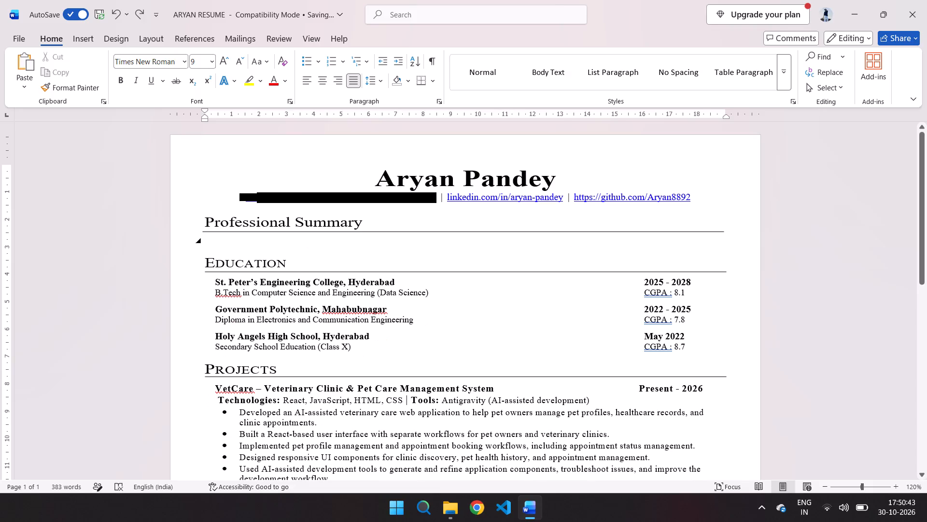
Remove the empty paragraph between the Professional Summary heading and the Education section.
left_click(195, 243)
left_click(195, 243)
key("BackSpace")
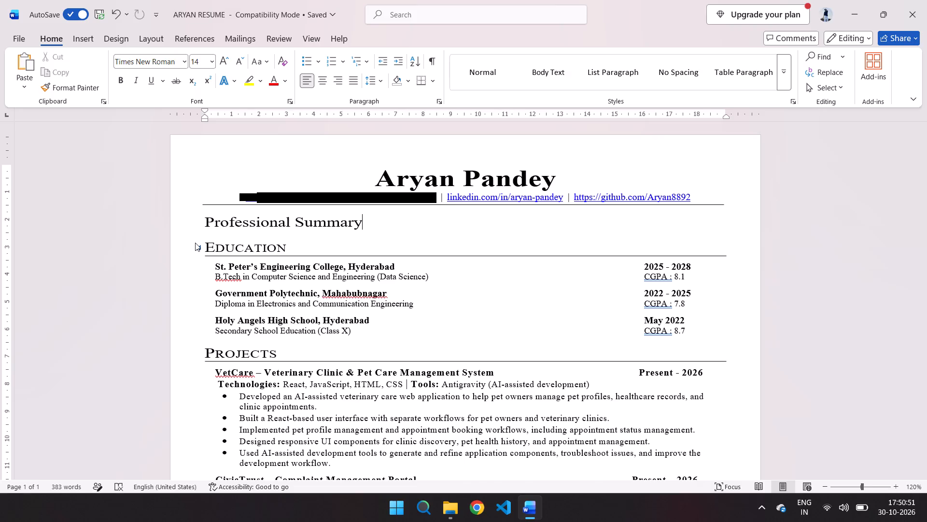
key("Return")
key("BackSpace")
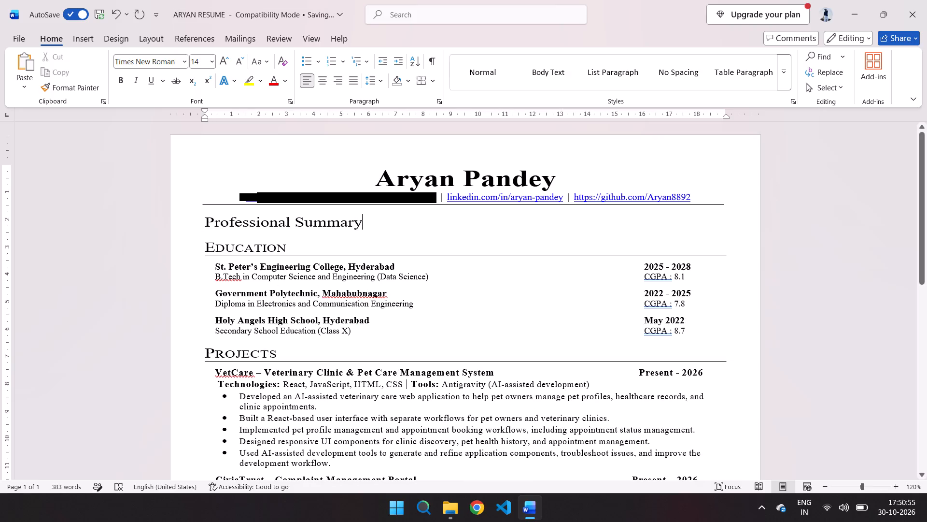
Add a new blank line after the end of the Professional Summary heading.
left_click(238, 237)
key("Up")
key("Down")
key("Up")
key("Down")
key("Up")
key("Right")
key("Right")
key("Right")
key("Right")
key("Right")
key("Right")
key("Right")
key("Right")
key("Right")
key("Right")
key("Right")
key("Right")
key("Right")
key("Right")
key("Right")
key("Right")
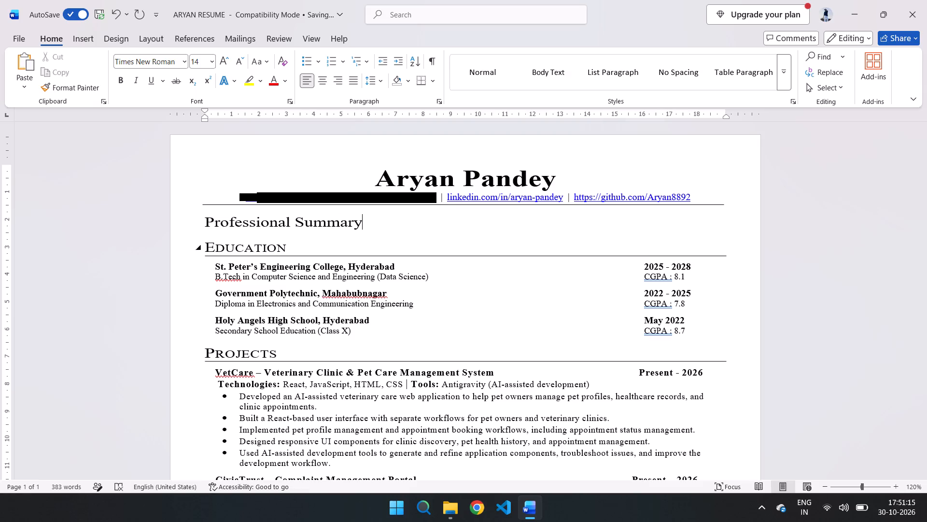
key("Return")
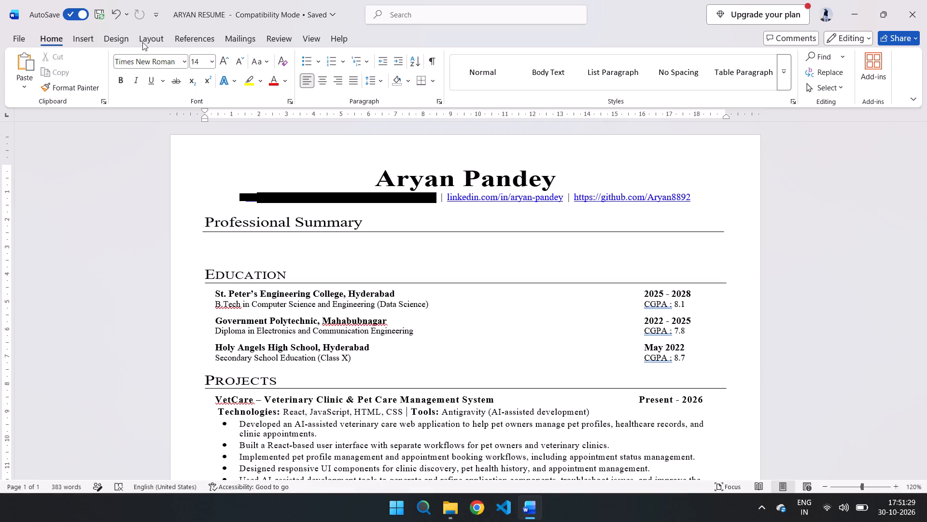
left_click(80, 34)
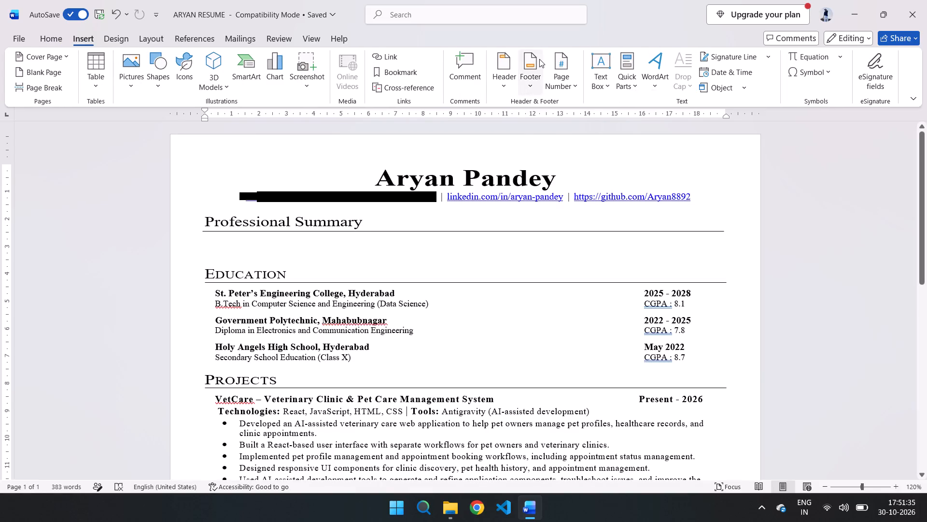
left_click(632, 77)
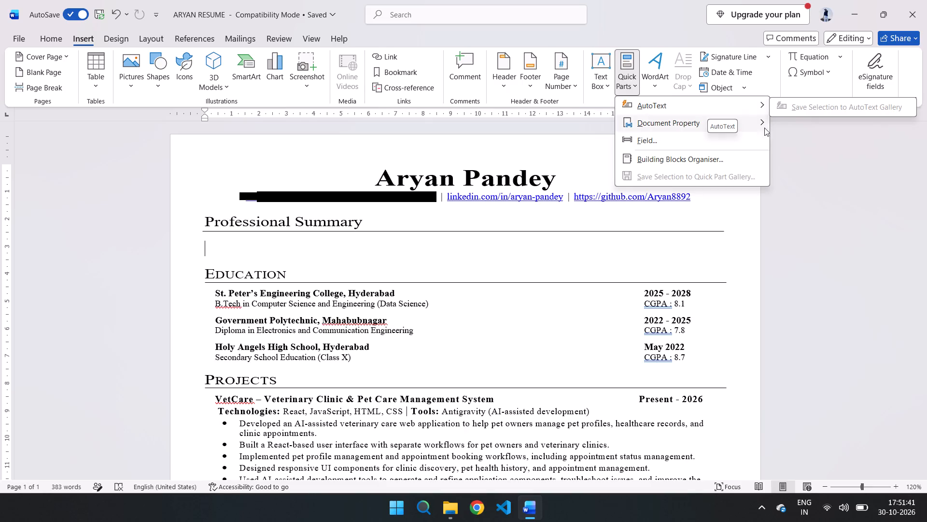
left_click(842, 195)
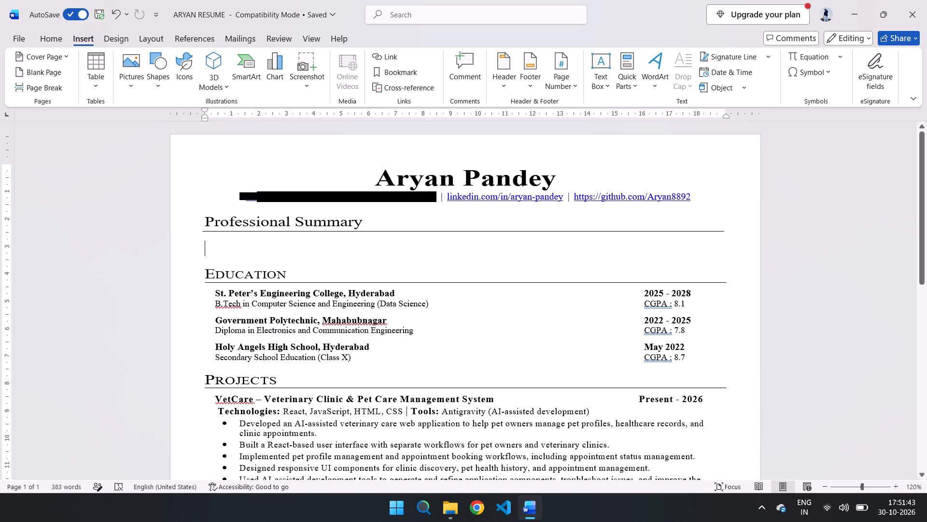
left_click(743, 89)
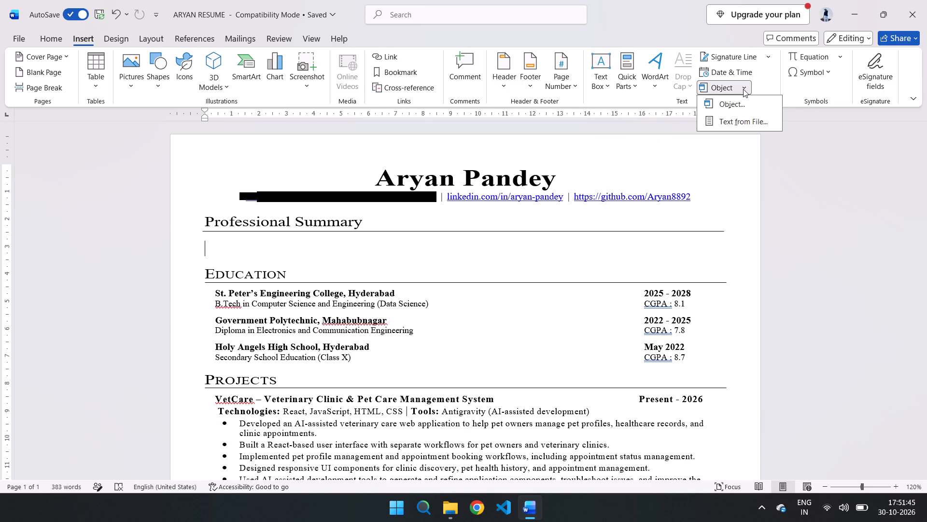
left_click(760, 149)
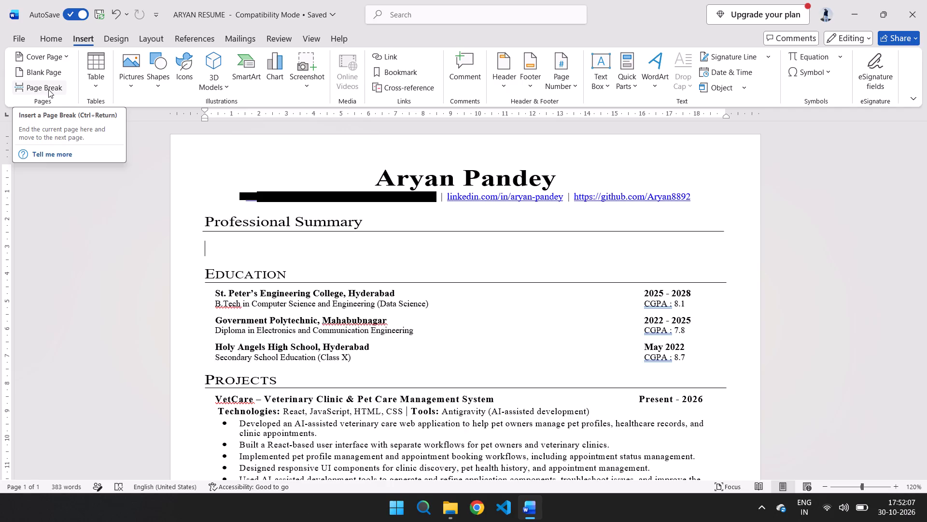
Review the paragraph indentation and spacing settings of the blank line under the Professional Summary heading.
left_click(195, 247)
right_click(195, 247)
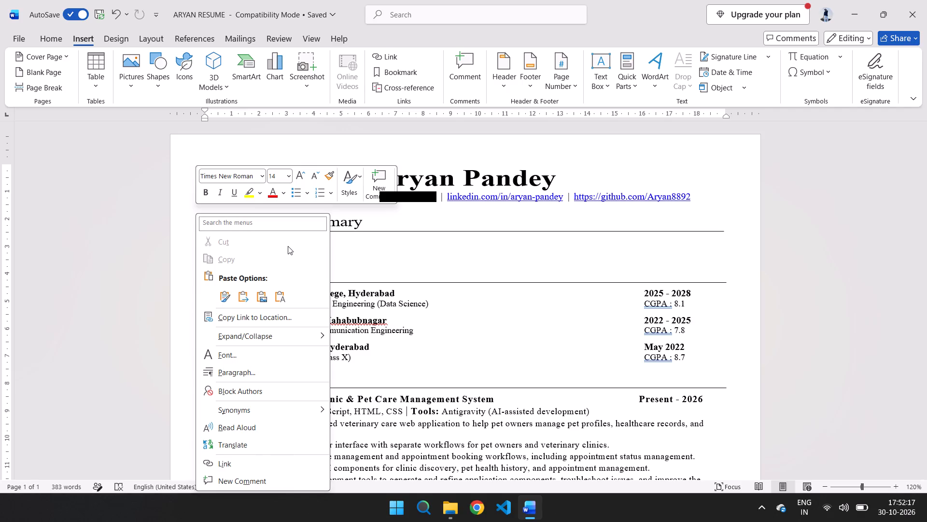
scroll(288, 246, "down", 1)
left_click(254, 369)
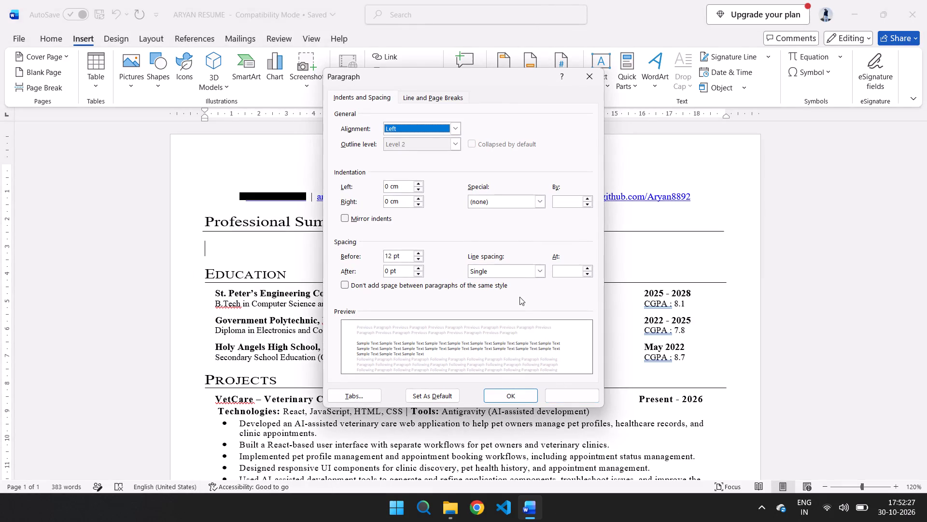
left_click(423, 94)
left_click(379, 94)
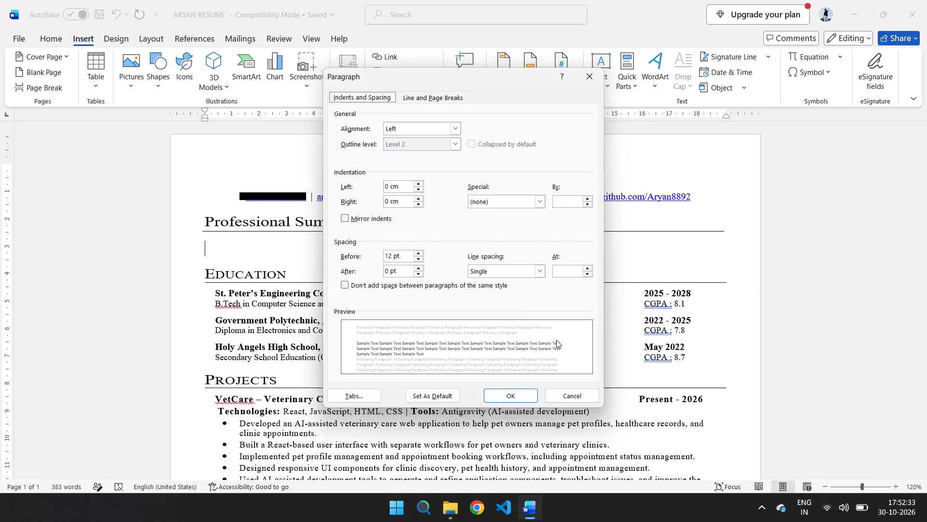
left_click(564, 395)
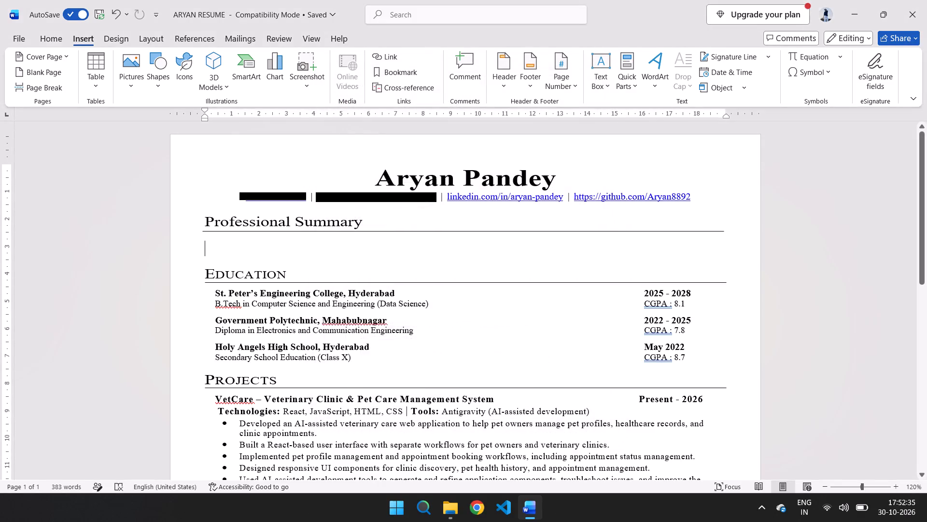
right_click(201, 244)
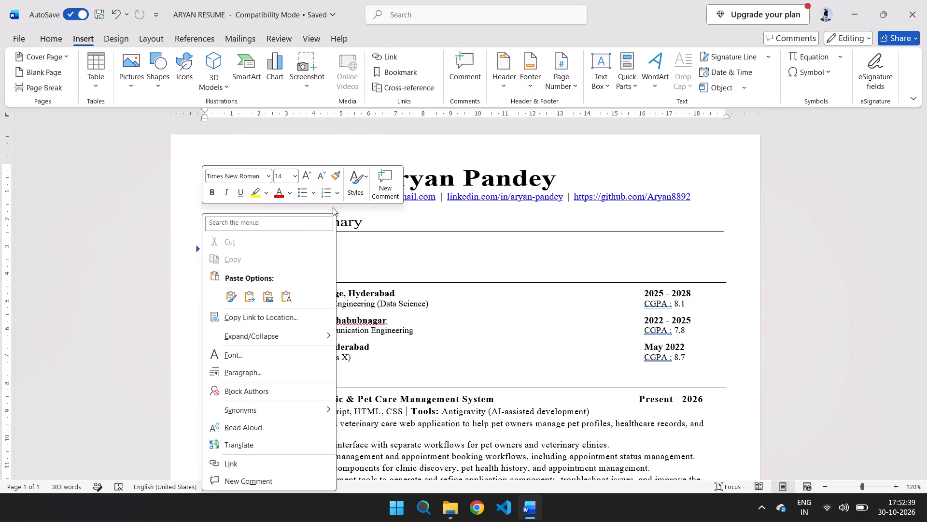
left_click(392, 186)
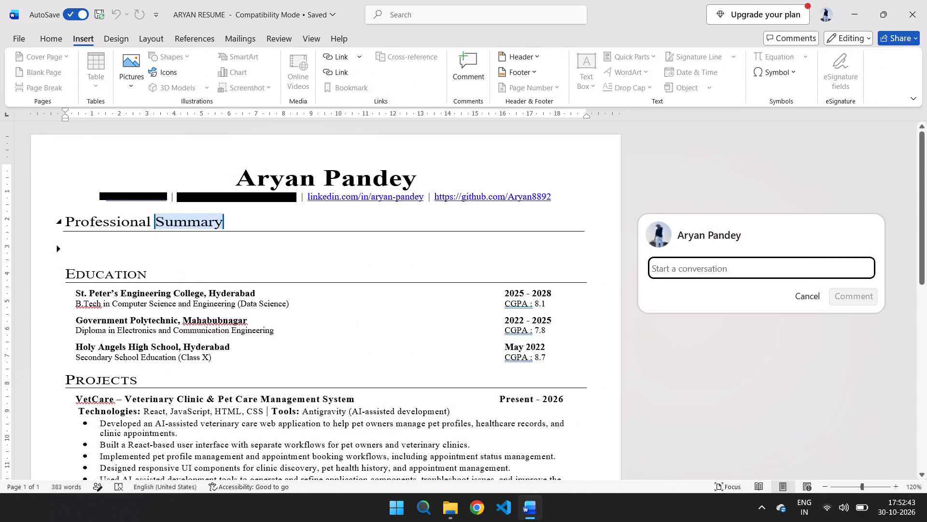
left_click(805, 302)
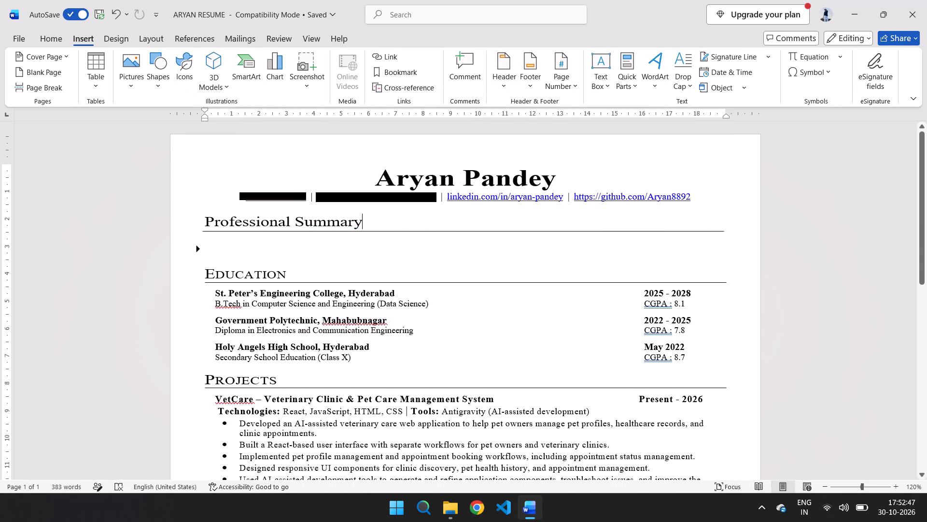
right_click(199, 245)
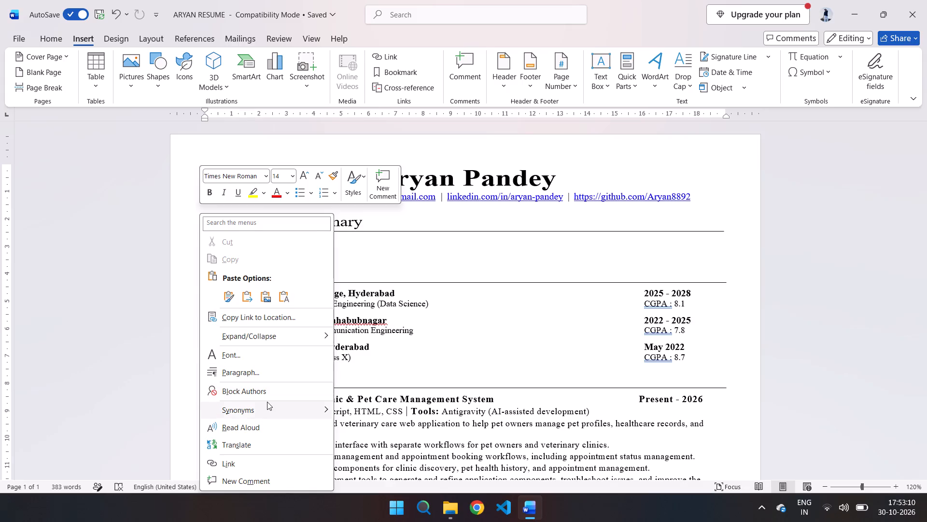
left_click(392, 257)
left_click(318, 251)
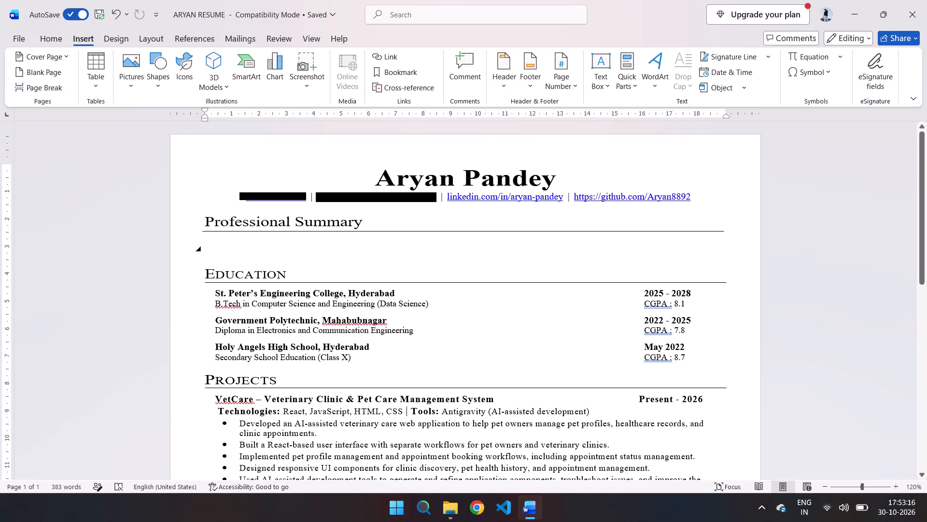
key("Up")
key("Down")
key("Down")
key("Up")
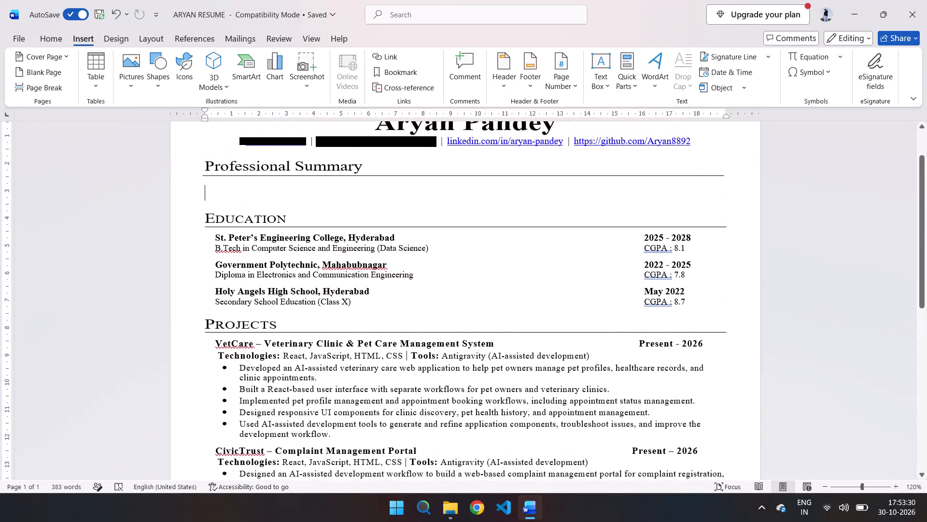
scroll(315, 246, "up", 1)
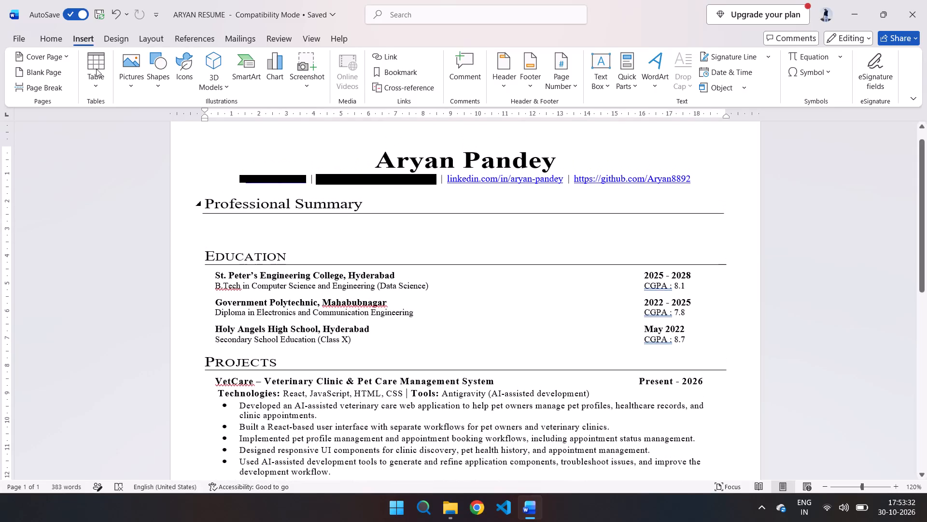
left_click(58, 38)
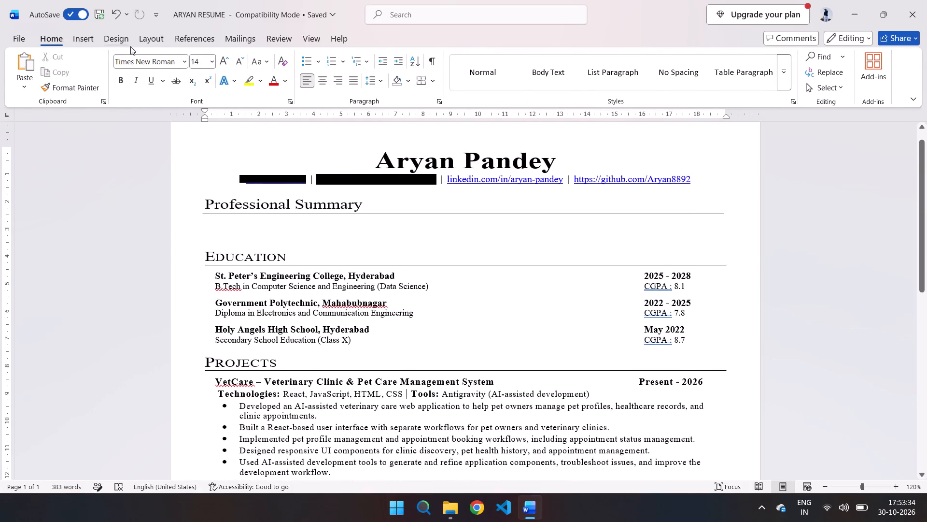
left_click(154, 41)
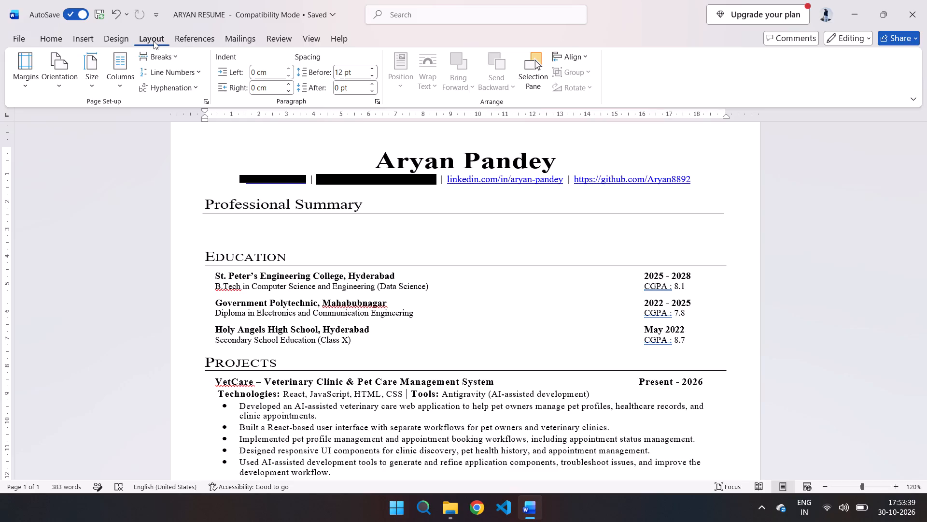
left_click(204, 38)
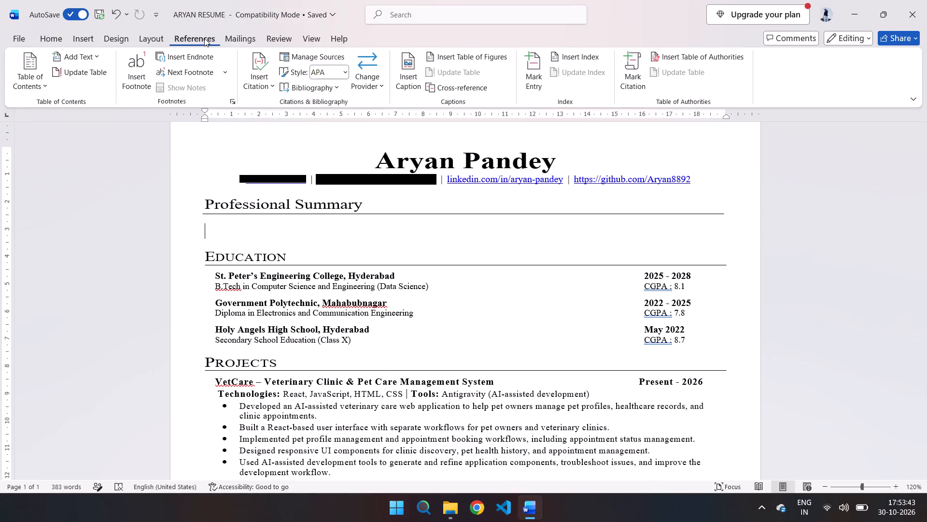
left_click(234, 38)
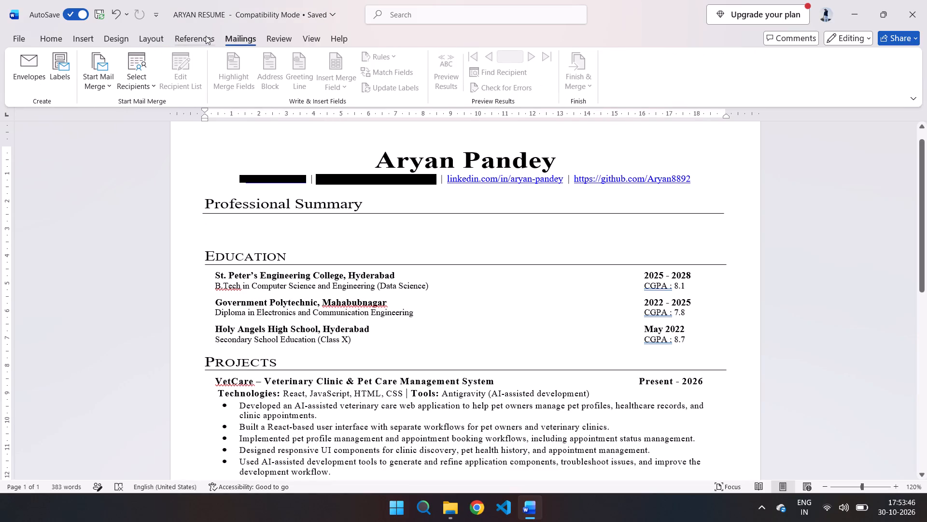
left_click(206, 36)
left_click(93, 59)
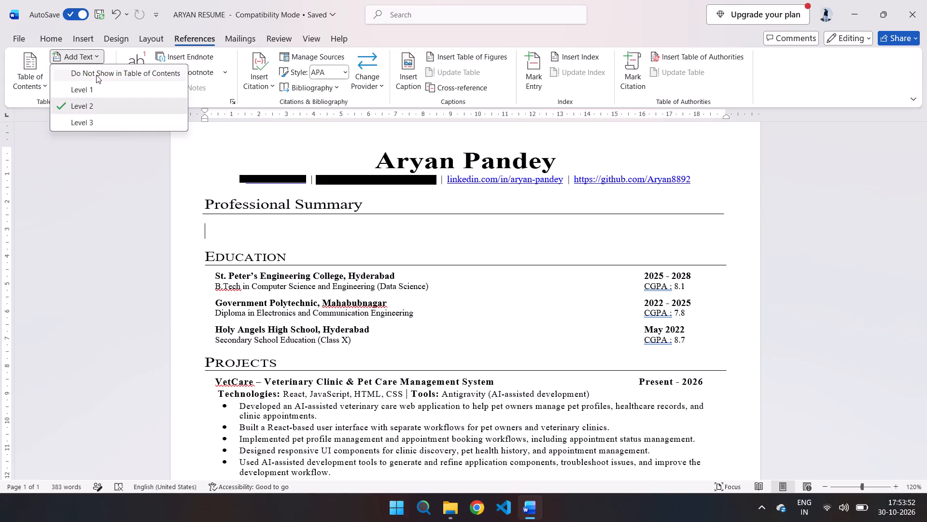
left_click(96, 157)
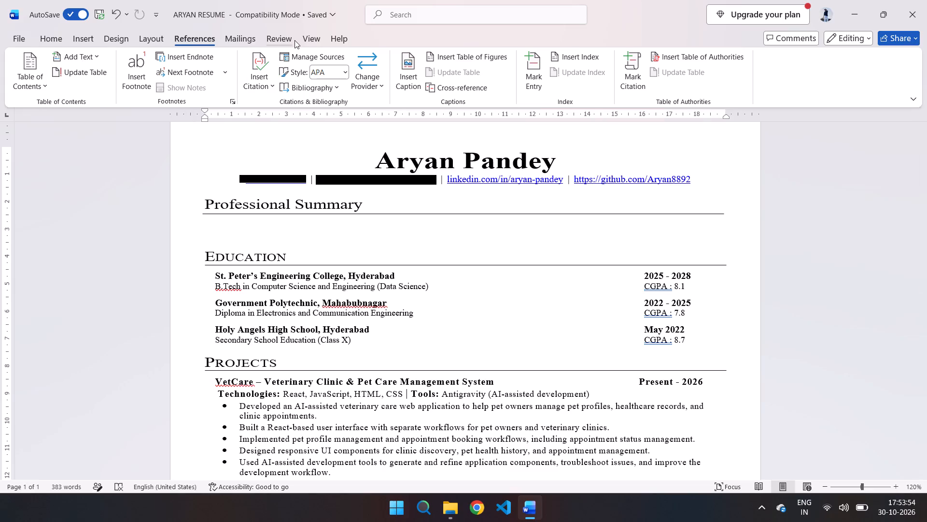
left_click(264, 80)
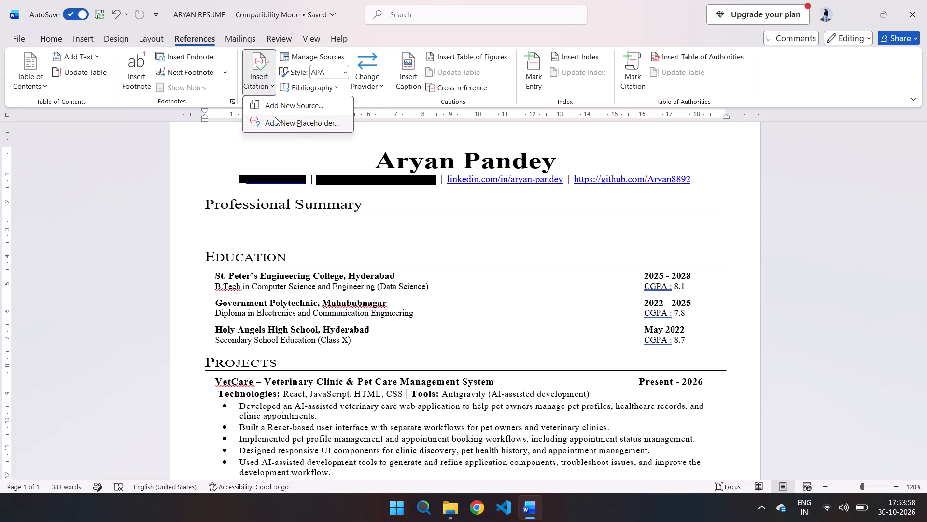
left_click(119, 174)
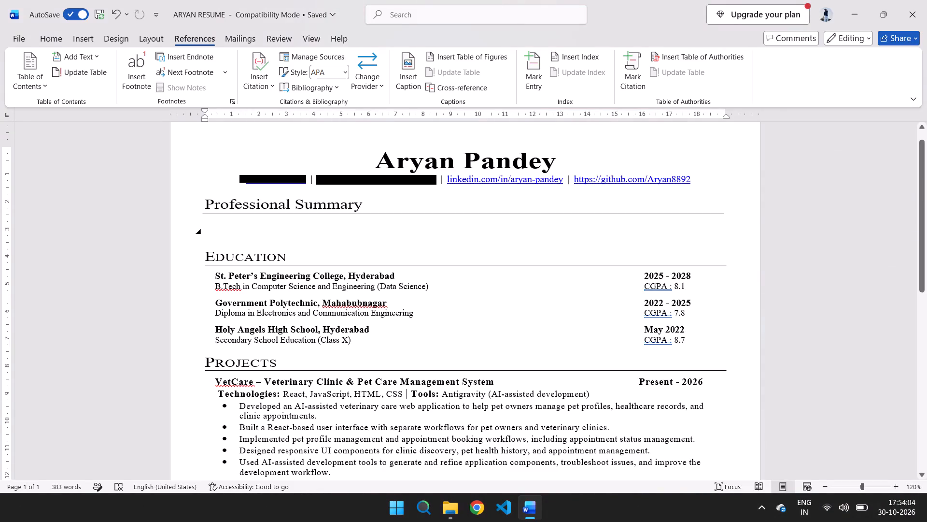
Paste the copied summary paragraph into the blank line under the Professional Summary heading.
key("ctrl+v")
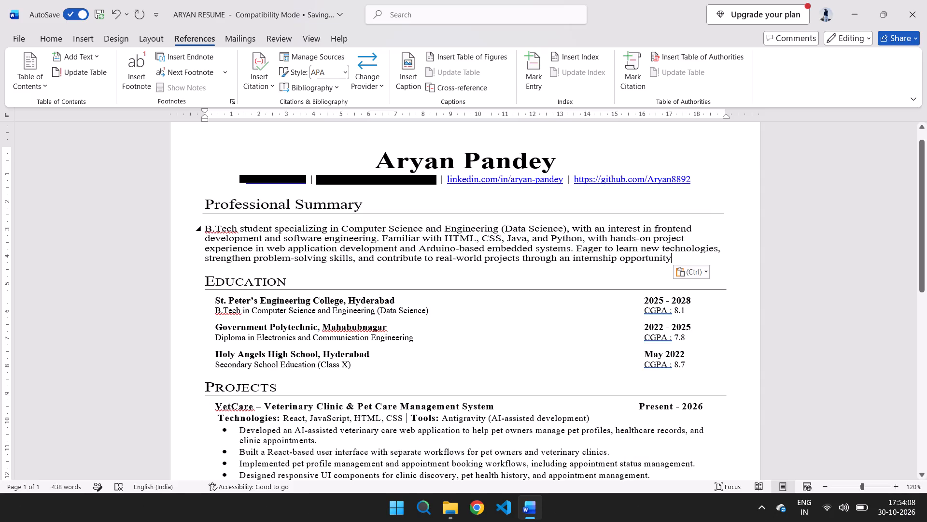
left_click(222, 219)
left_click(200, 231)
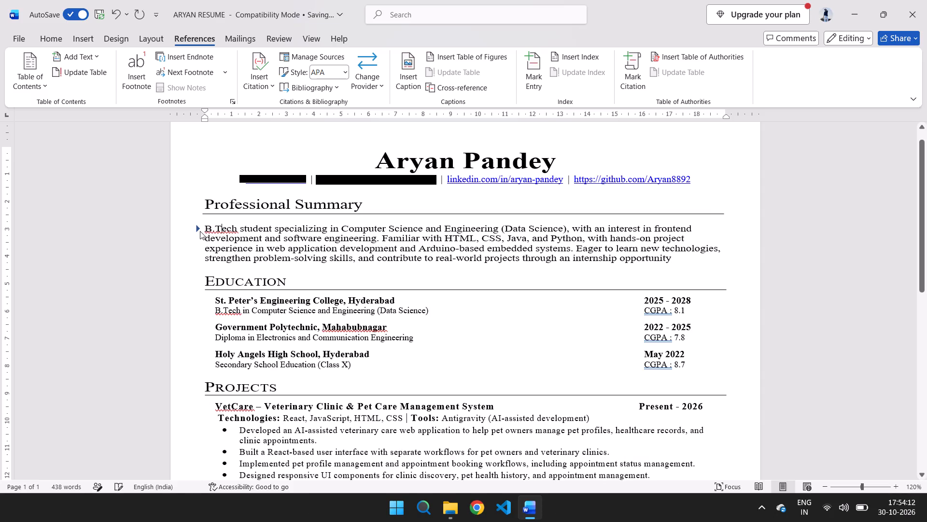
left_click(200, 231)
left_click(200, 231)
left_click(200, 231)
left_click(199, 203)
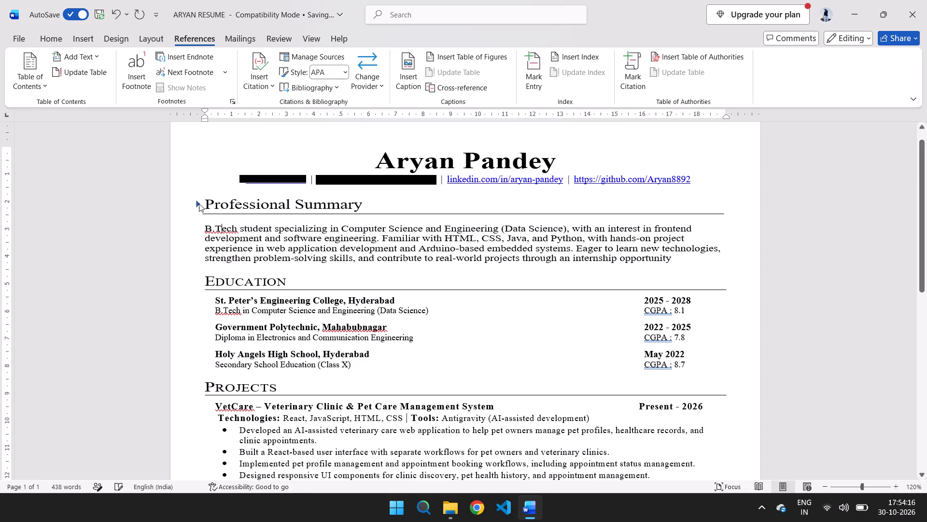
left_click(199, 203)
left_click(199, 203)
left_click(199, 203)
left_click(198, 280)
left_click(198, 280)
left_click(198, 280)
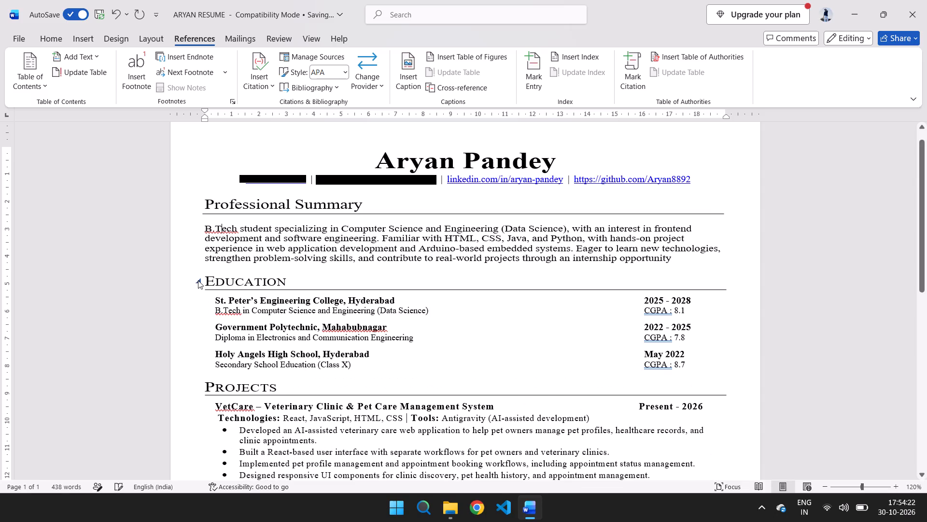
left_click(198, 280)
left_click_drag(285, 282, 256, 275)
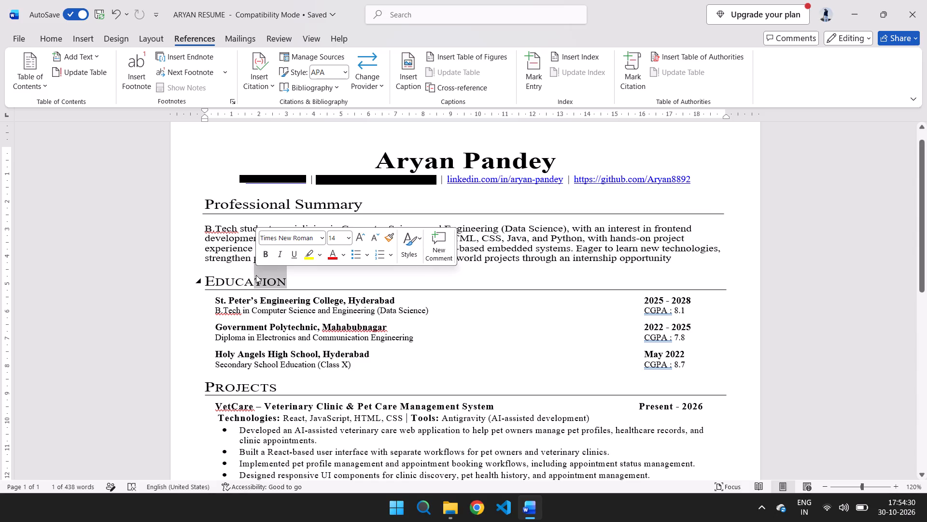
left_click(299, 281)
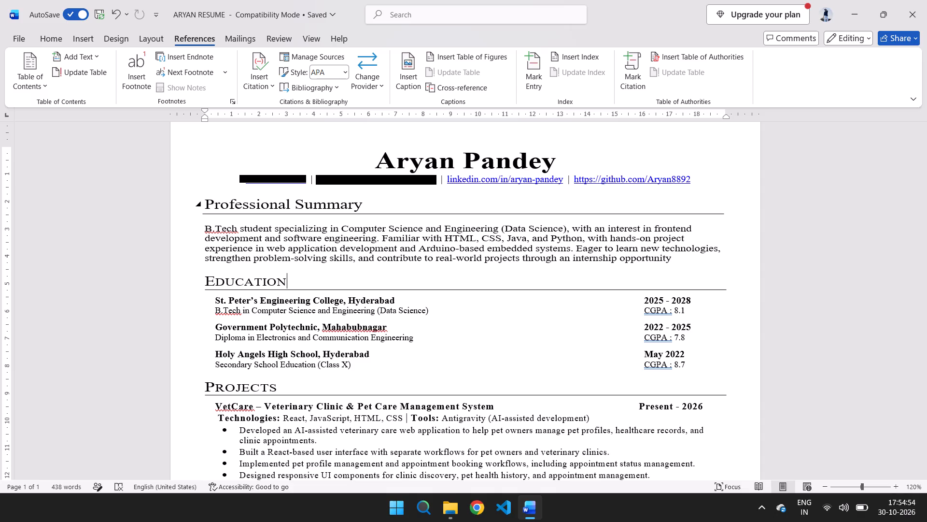
Delete the letters after the initial P of "Professional" in the summary heading.
scroll(341, 211, "down", 1)
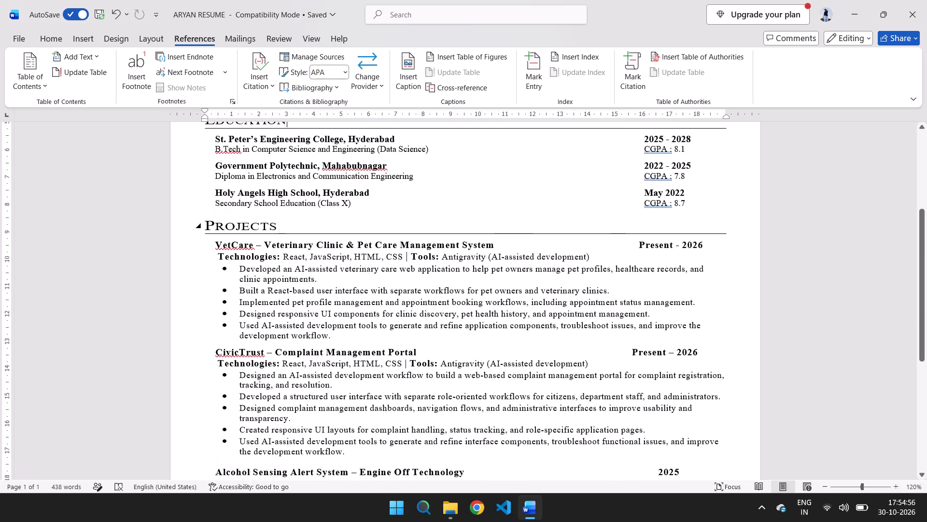
scroll(341, 211, "up", 2)
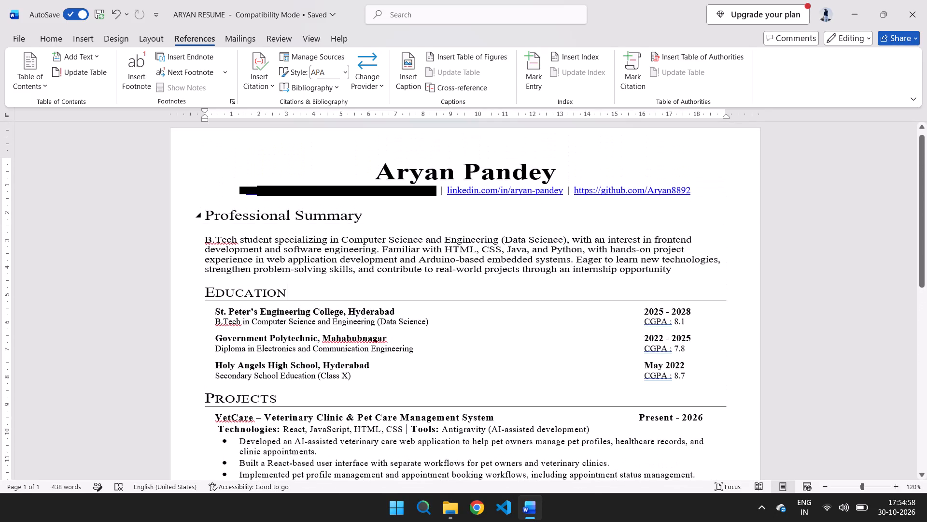
left_click(287, 213)
left_click(290, 219)
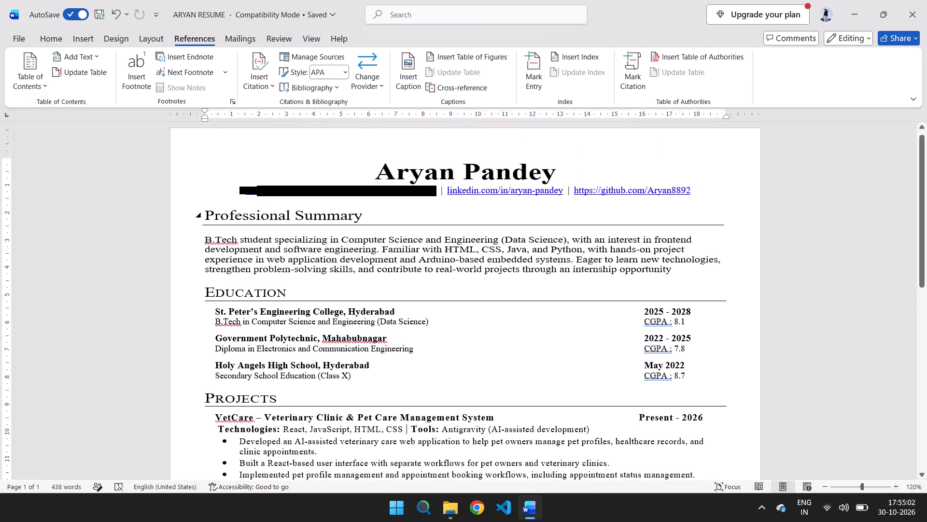
key("BackSpace")
key("BackSpace")
key("BackSpace")
key("BackSpace")
key("BackSpace")
key("BackSpace")
key("BackSpace")
key("BackSpace")
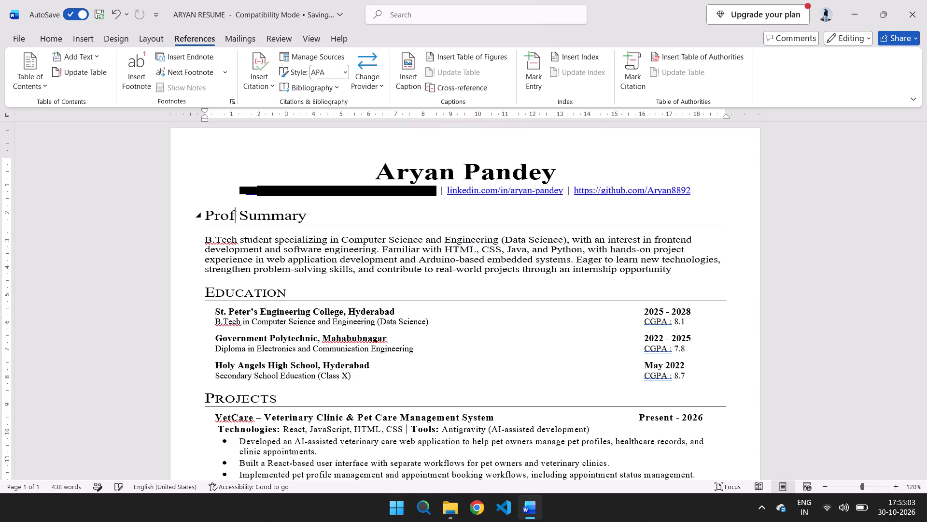
key("BackSpace")
key("BackSpace")
key("BackSpace")
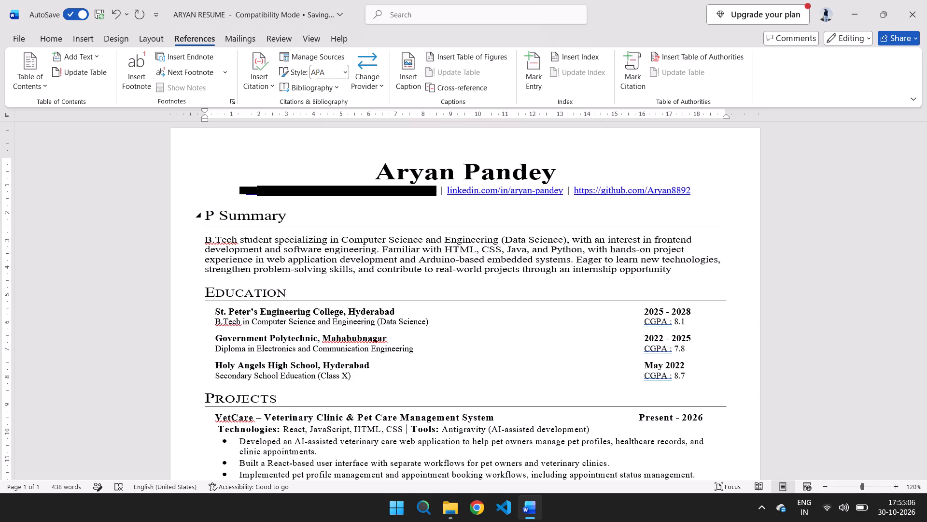
key("shift+r")
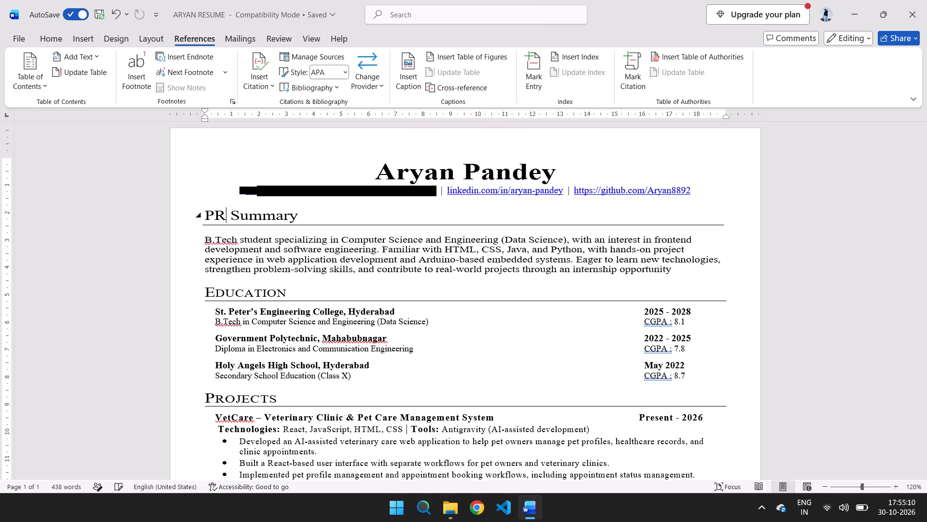
key("BackSpace")
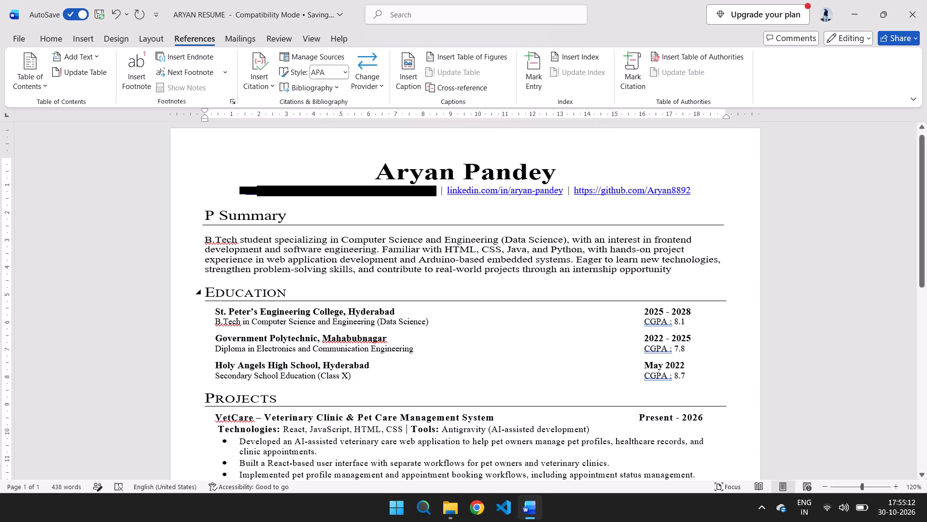
Replace the remaining summary heading text with a copy of the Education heading, removing the extra line and the leftover P.
left_click_drag(290, 295, 205, 297)
key("ctrl+c")
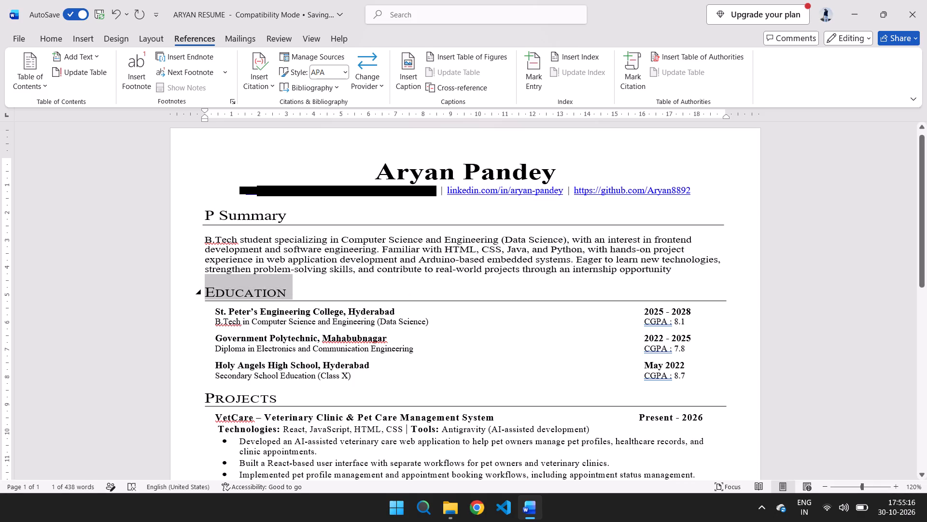
left_click(296, 214)
left_click_drag(288, 214, 214, 218)
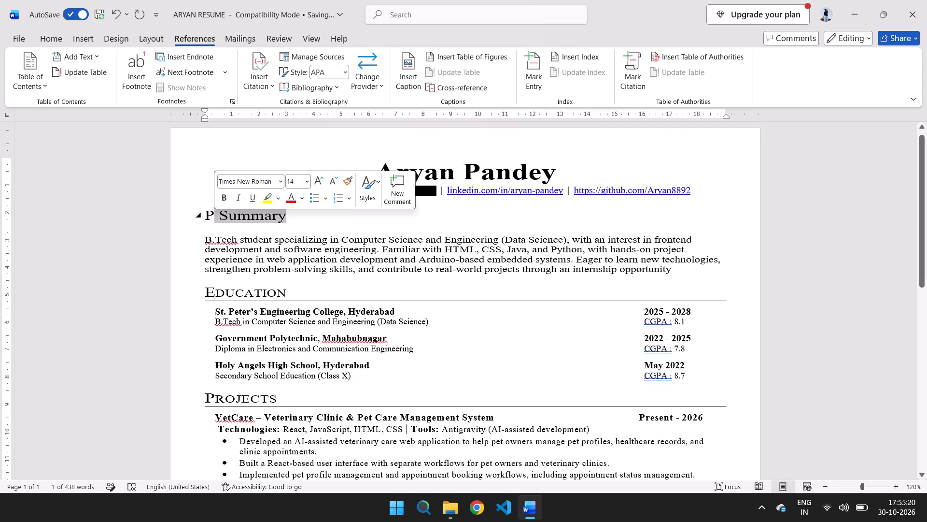
key("ctrl+v")
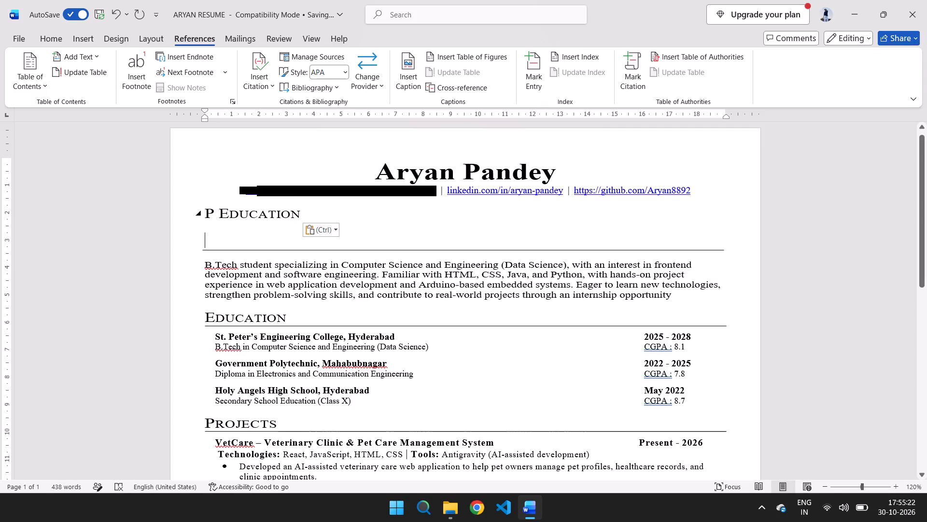
key("BackSpace")
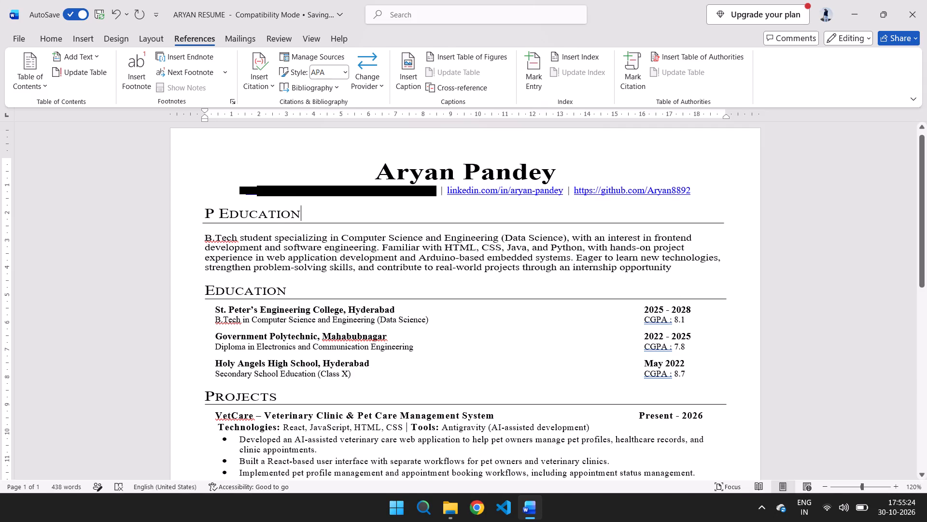
left_click(221, 210)
key("BackSpace")
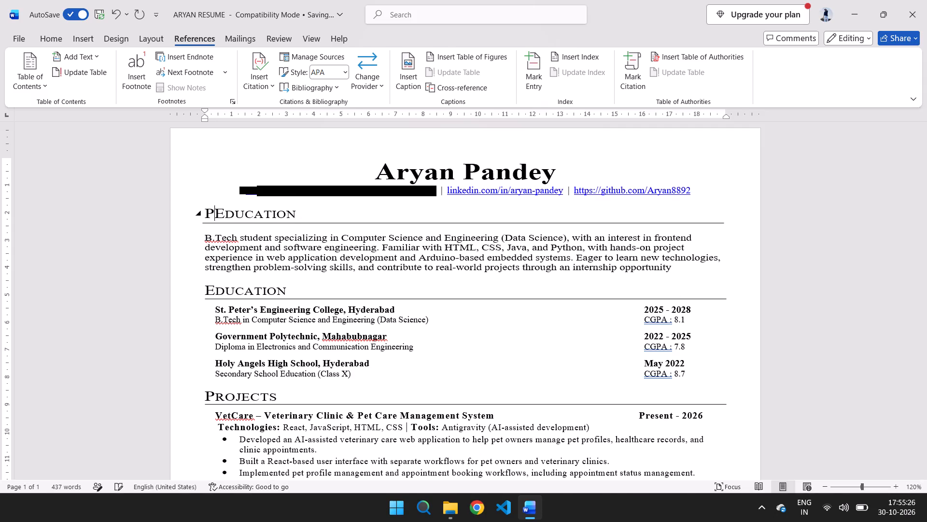
key("BackSpace")
Delete the copied heading text above the summary paragraph down to its initial E.
key("Right")
key("Right")
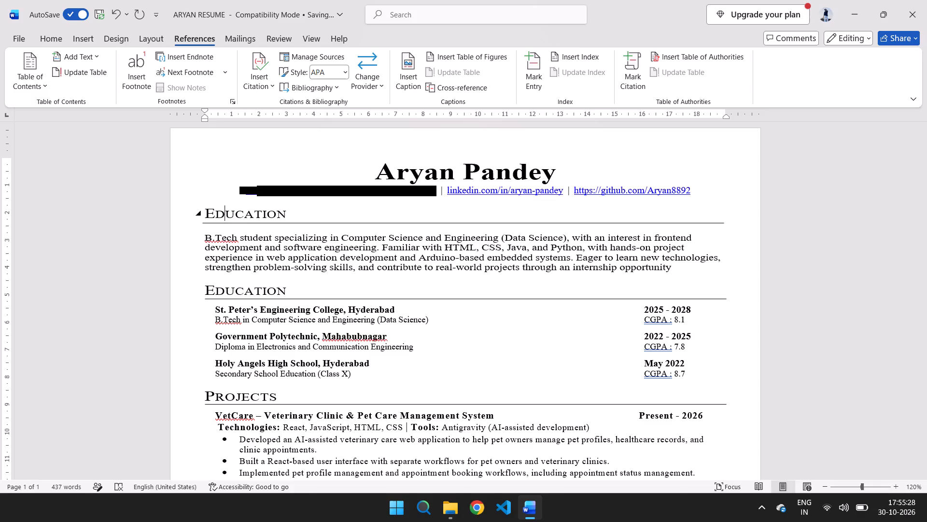
key("Right")
key("Right")
key("Right")
key("Right")
key("Right")
key("Right")
key("Right")
key("BackSpace")
key("BackSpace")
key("BackSpace")
key("BackSpace")
key("BackSpace")
key("BackSpace")
key("BackSpace")
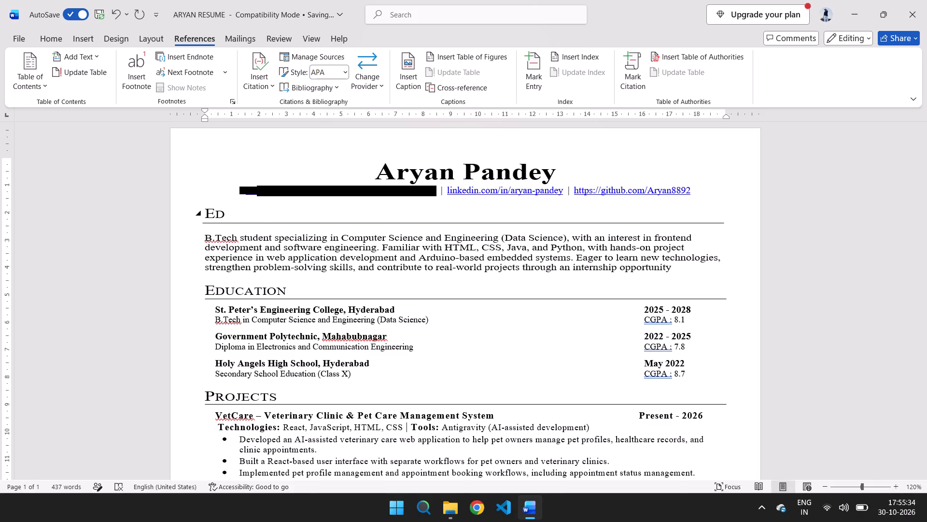
key("BackSpace")
Enter PROFESSIONAL SUMMARY as the heading above the summary paragraph and remove the leftover initial E.
key("shift+p")
key("o")
type("FESSIONAL")
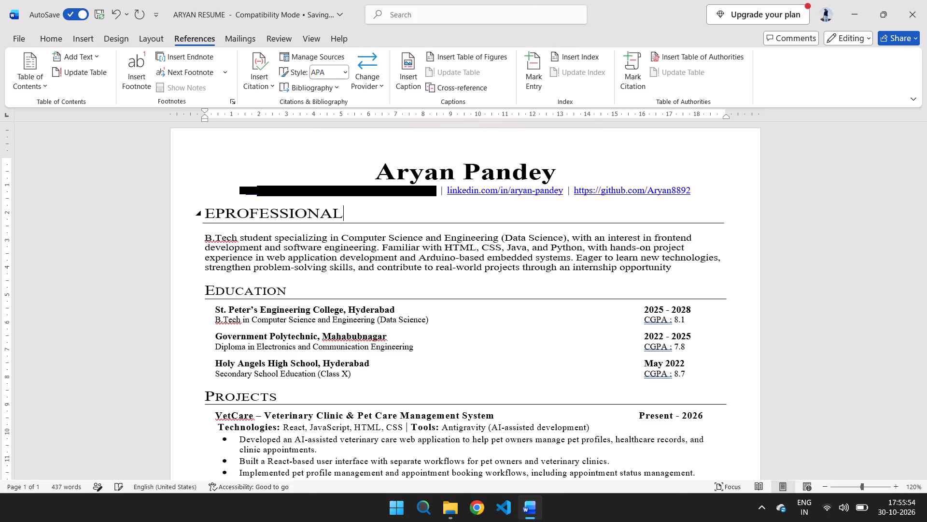
key("space")
type("SUMMA")
type("RT")
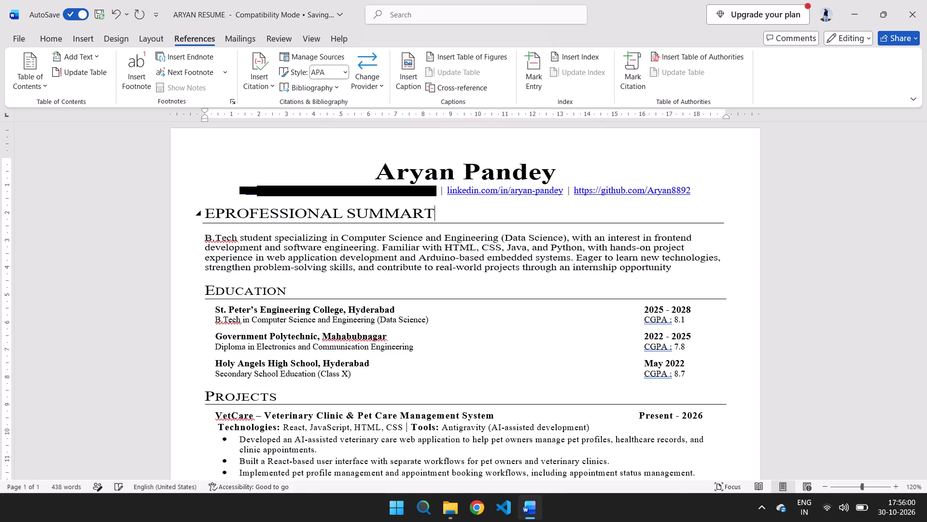
key("BackSpace")
key("BackSpace")
type("RY")
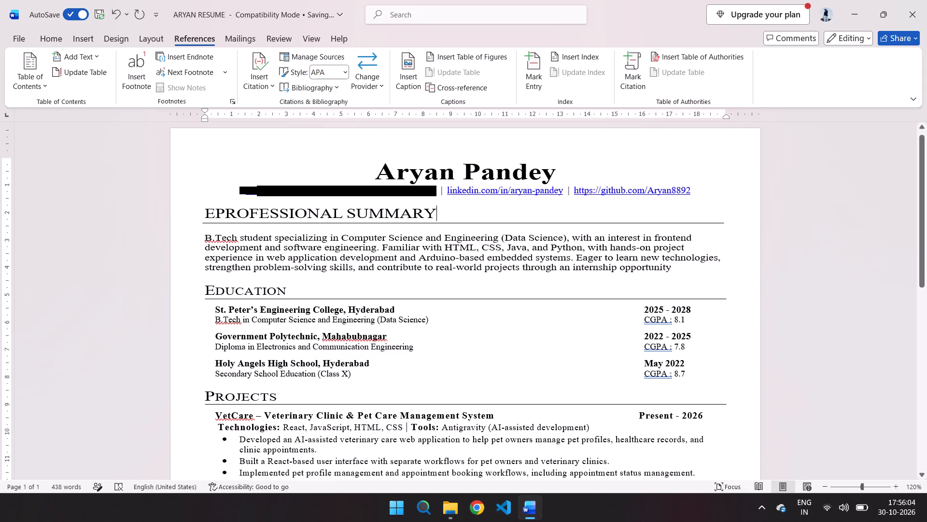
left_click(215, 213)
key("BackSpace")
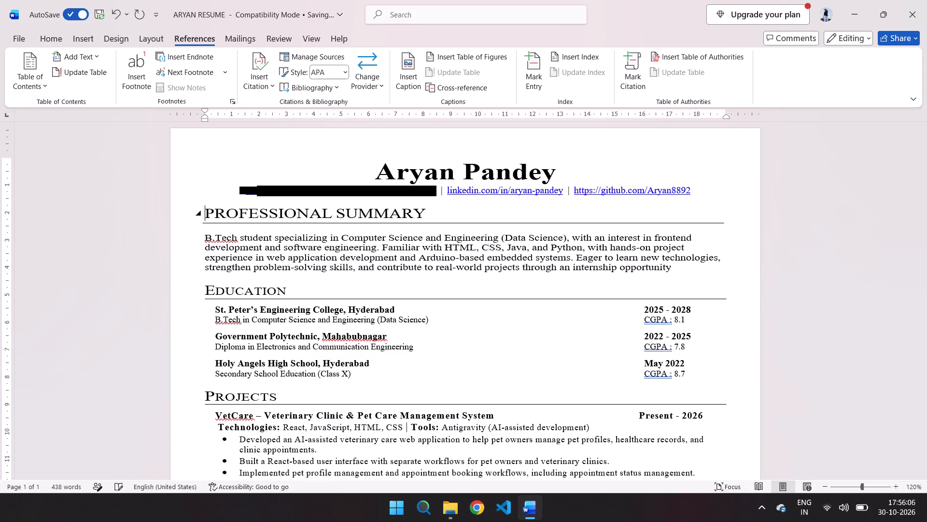
Review the resume's overall layout, comparing the summary heading with the Education and Projects headings.
scroll(347, 219, "down", 1)
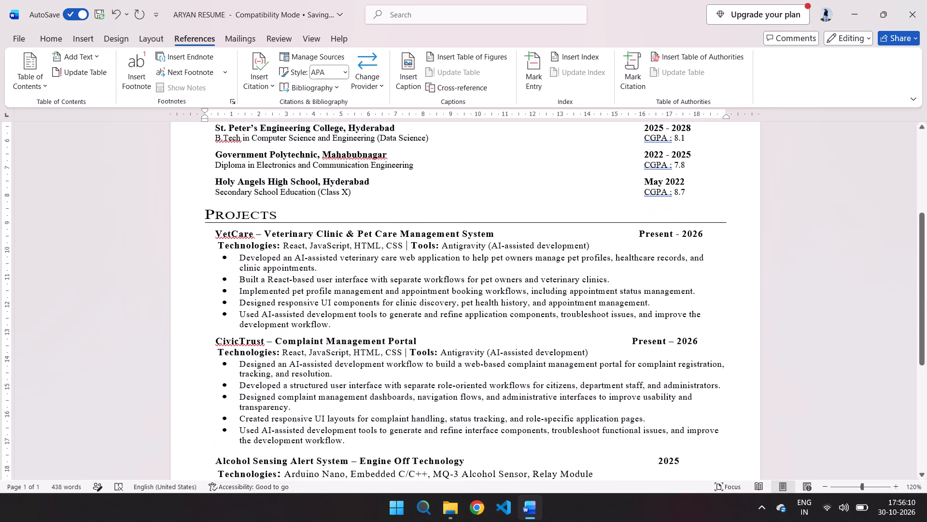
scroll(378, 268, "down", 5, "ctrl")
scroll(378, 268, "up", 1)
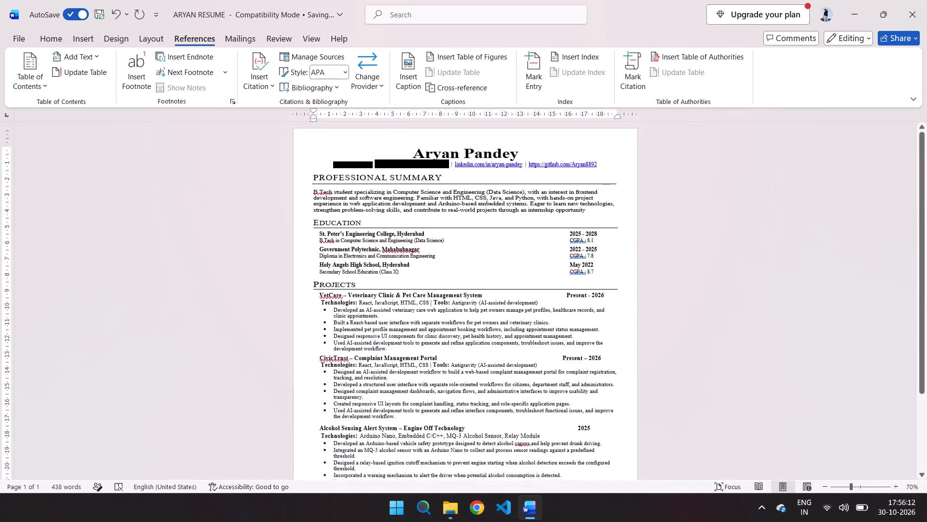
scroll(378, 268, "up", 1)
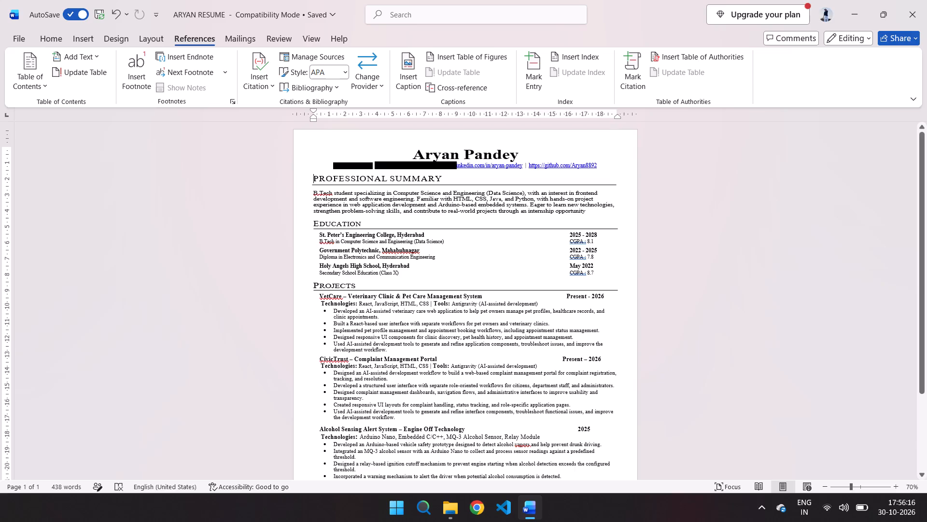
scroll(378, 268, "up", 2, "ctrl")
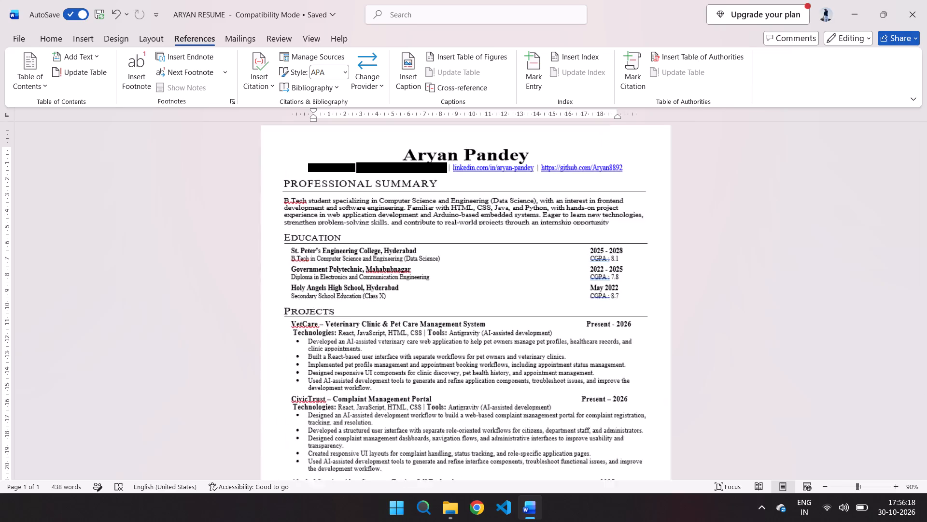
scroll(378, 268, "up", 7, "ctrl")
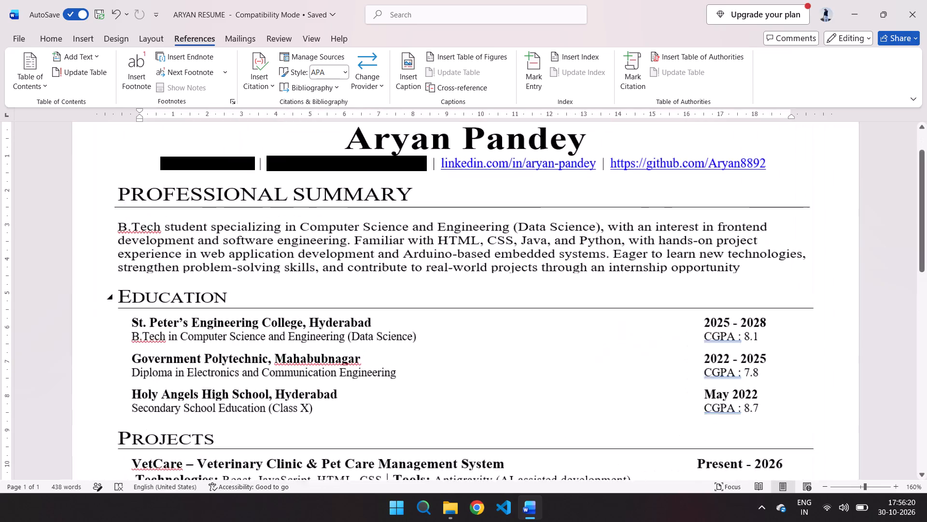
scroll(378, 268, "up", 3, "ctrl")
scroll(378, 268, "down", 3, "ctrl")
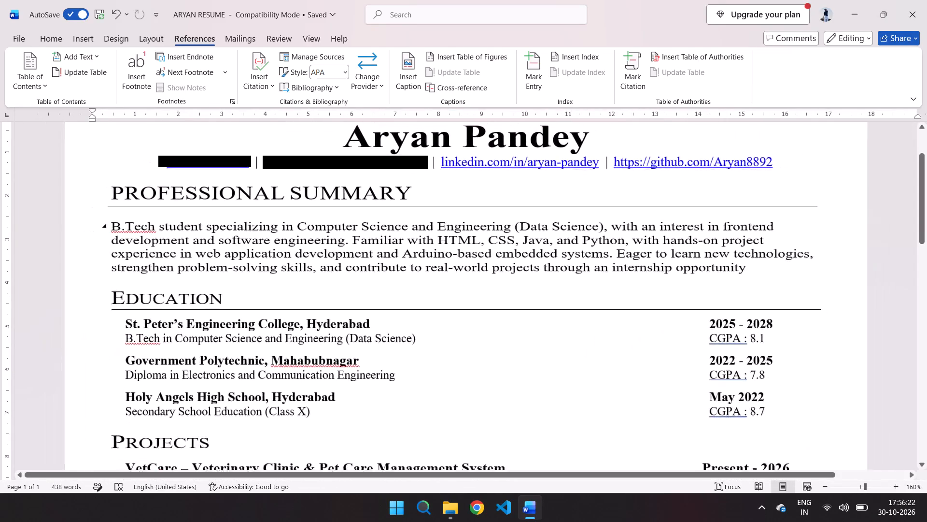
scroll(378, 268, "down", 2, "ctrl")
Inspect the formatting options of the Education heading.
left_click(264, 277)
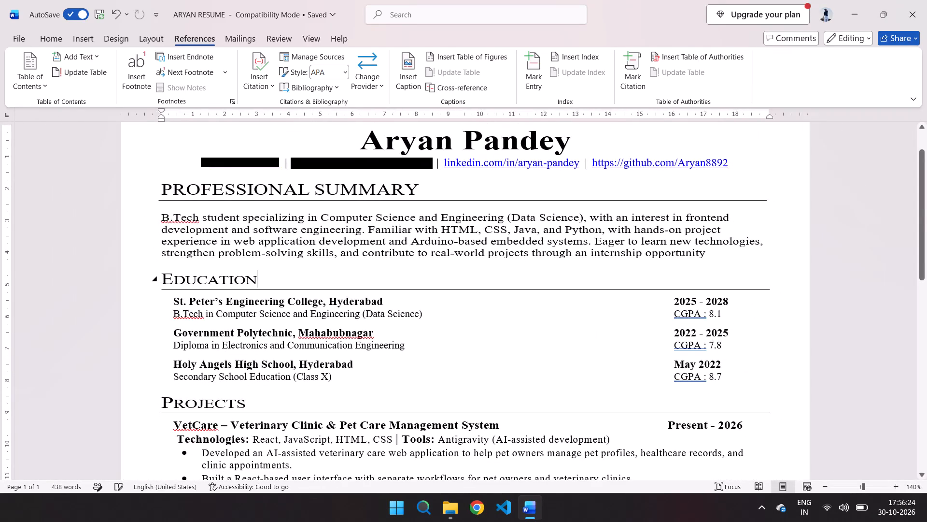
left_click_drag(264, 277, 226, 284)
left_click(226, 284)
right_click(226, 284)
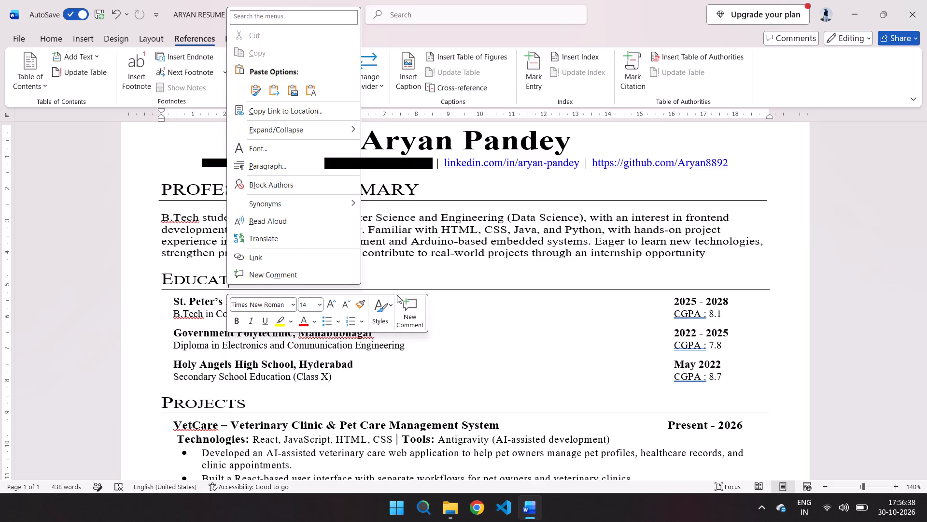
left_click(426, 277)
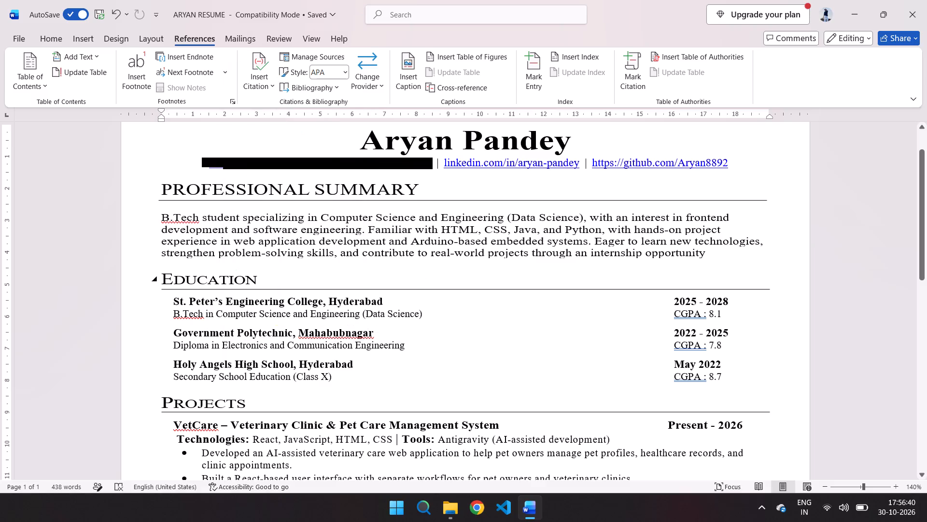
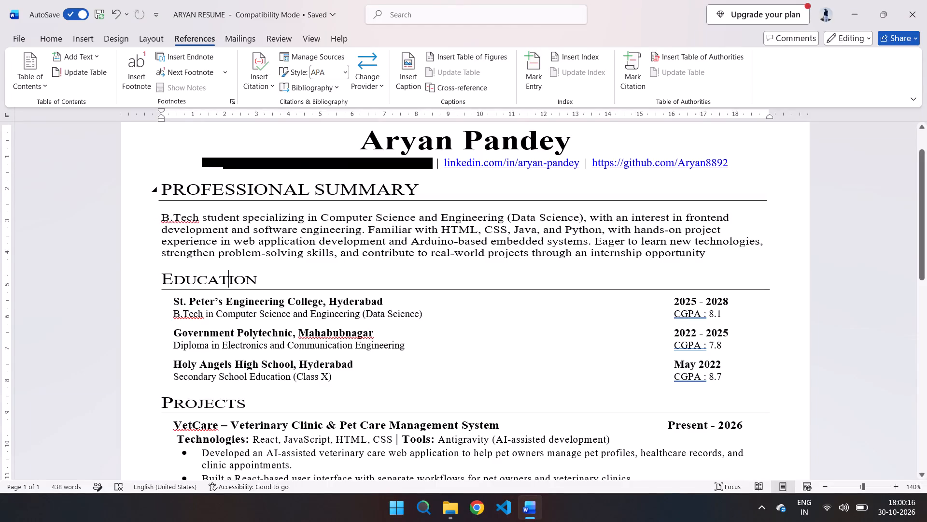
Check which paragraph style is applied to the PROFESSIONAL SUMMARY heading.
left_click(47, 32)
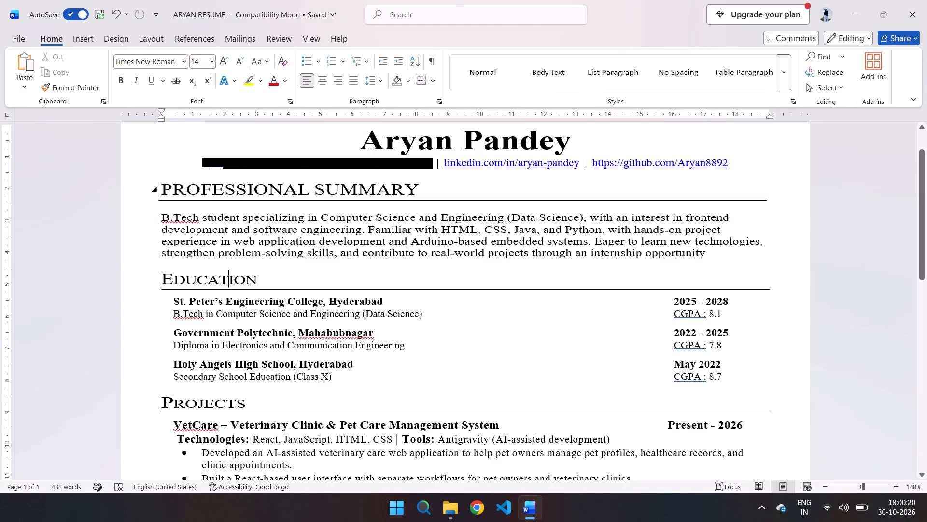
left_click_drag(421, 191, 202, 190)
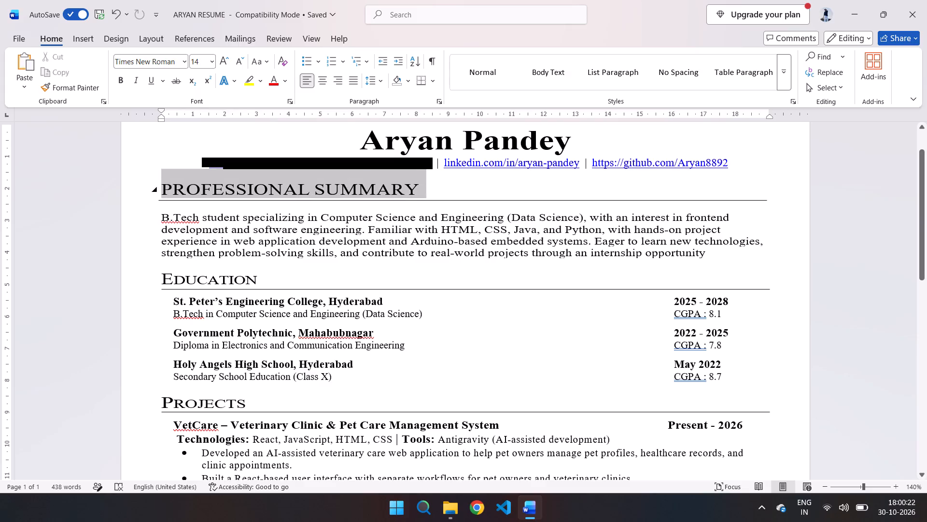
left_click_drag(202, 190, 192, 189)
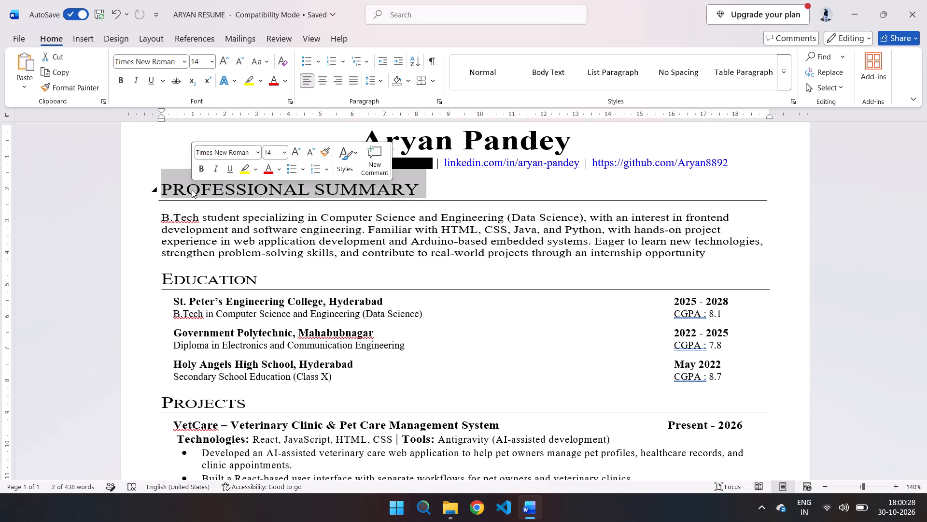
left_click(783, 80)
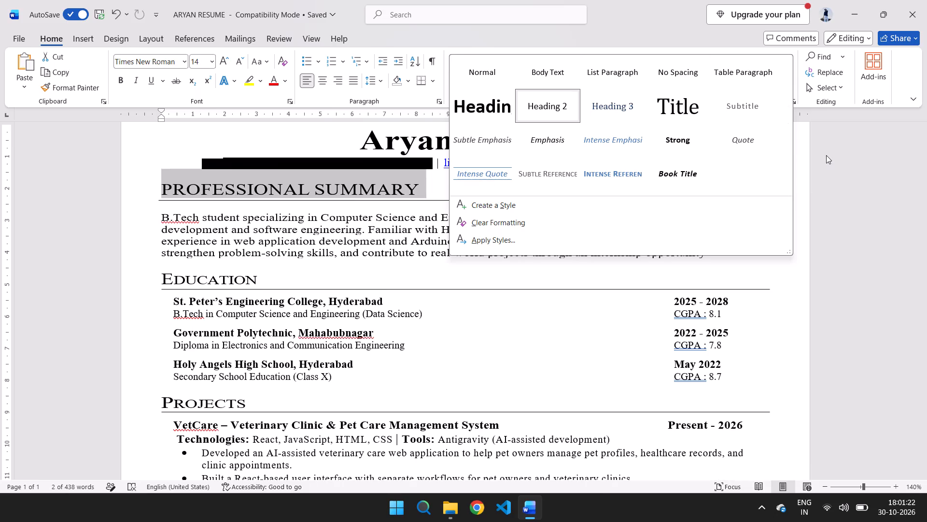
left_click(826, 155)
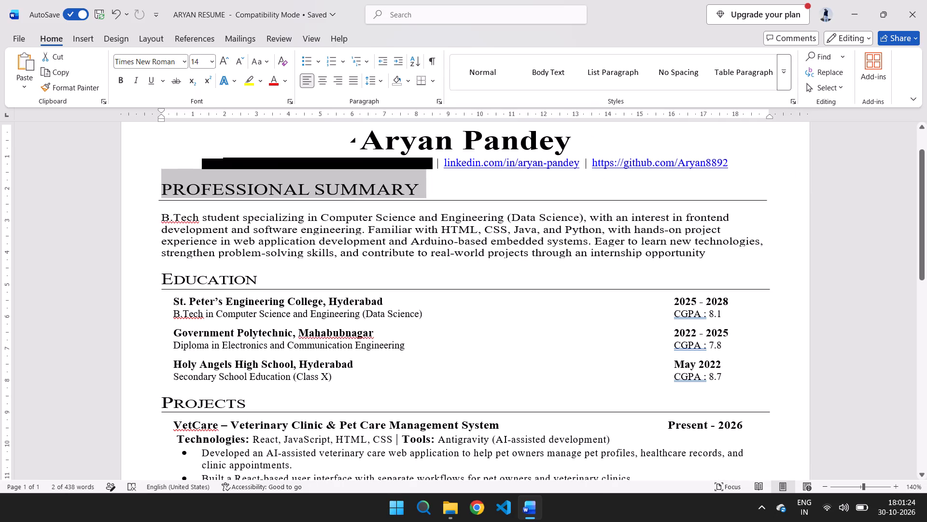
left_click(422, 184)
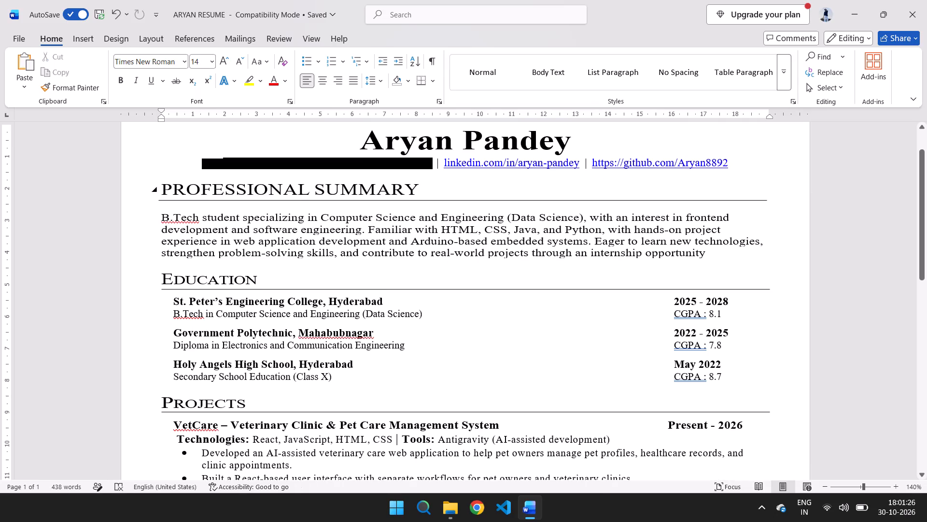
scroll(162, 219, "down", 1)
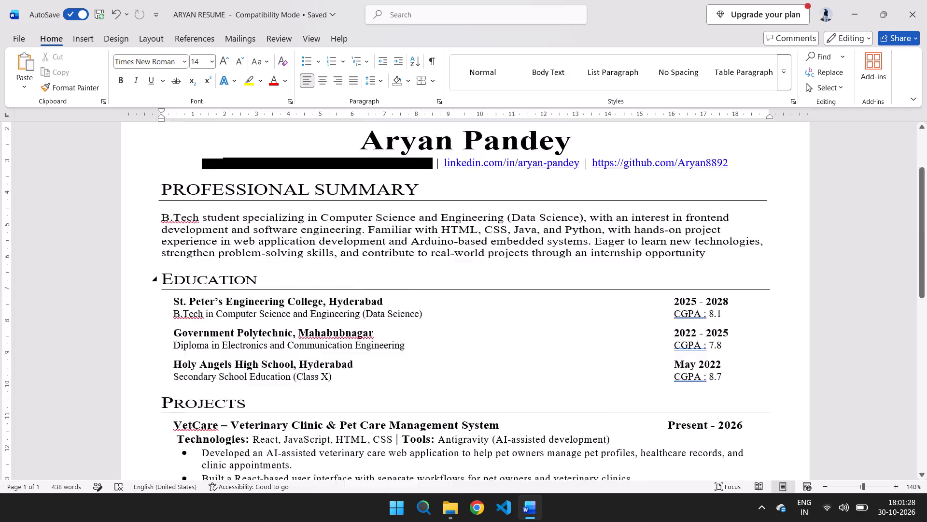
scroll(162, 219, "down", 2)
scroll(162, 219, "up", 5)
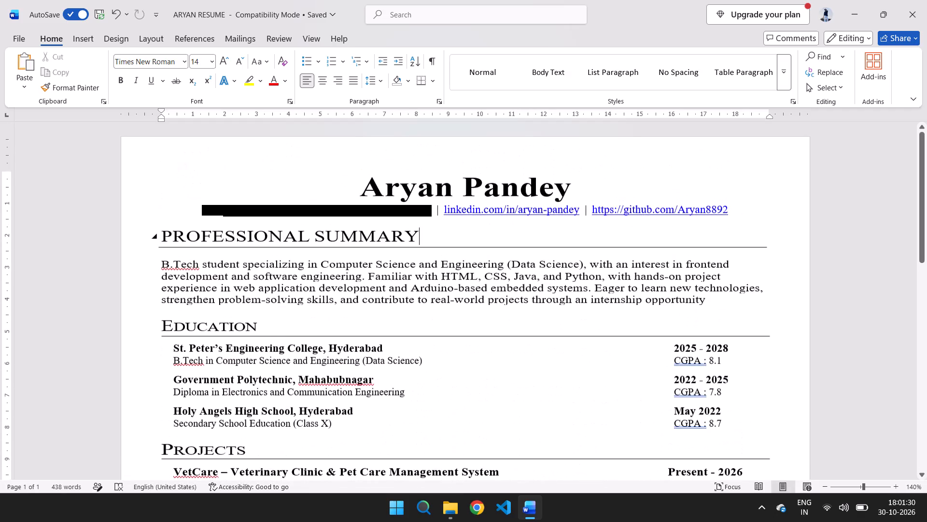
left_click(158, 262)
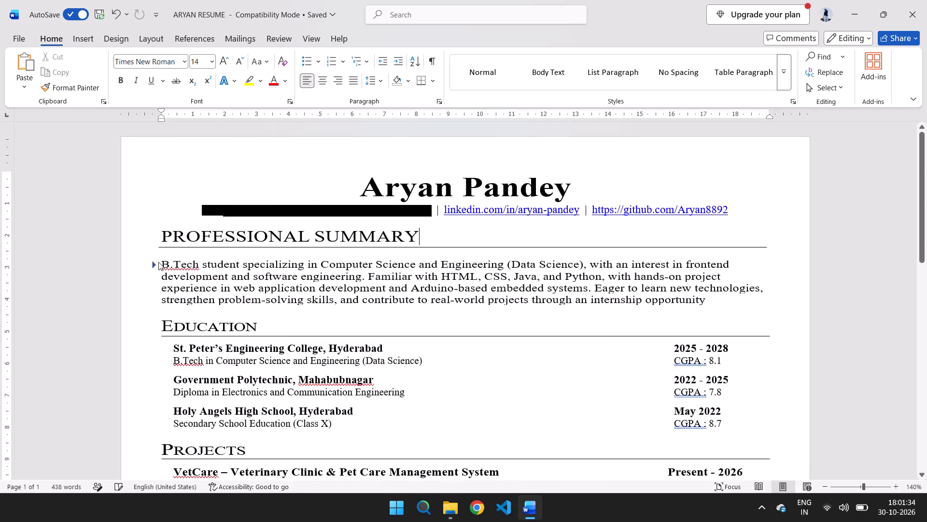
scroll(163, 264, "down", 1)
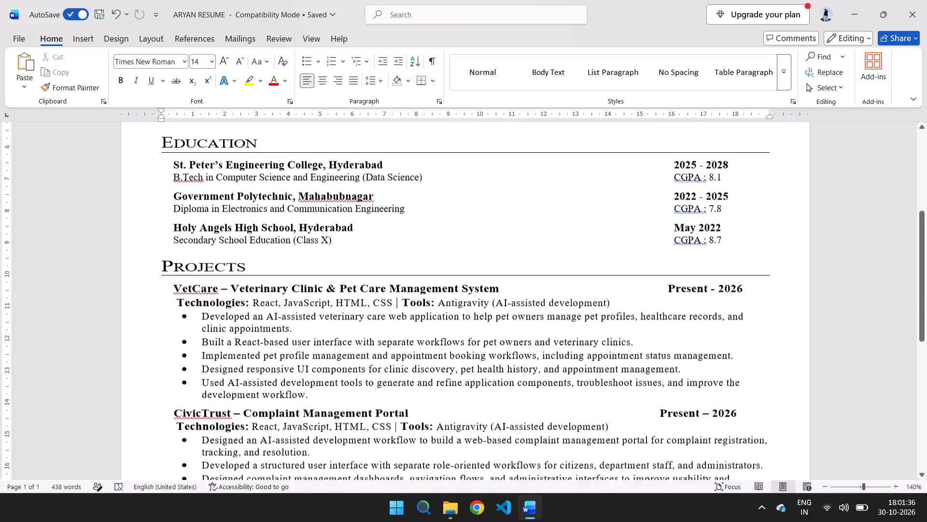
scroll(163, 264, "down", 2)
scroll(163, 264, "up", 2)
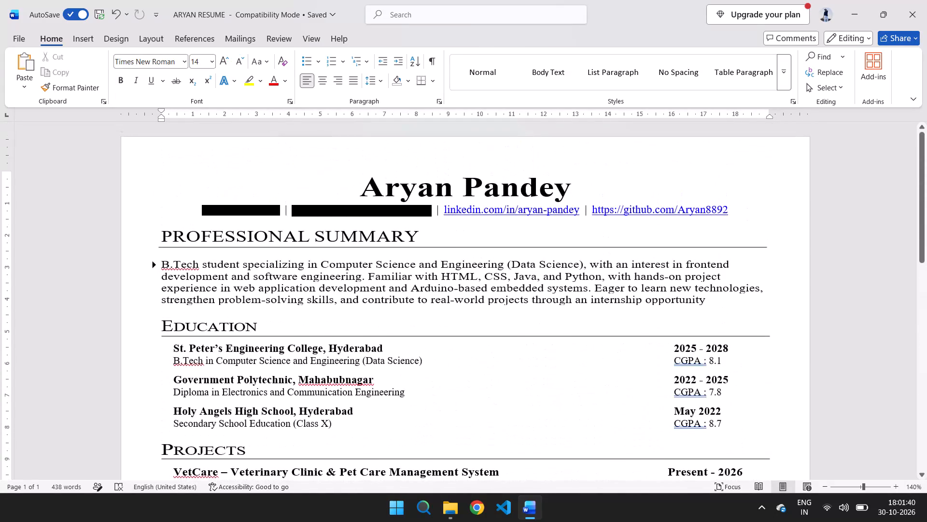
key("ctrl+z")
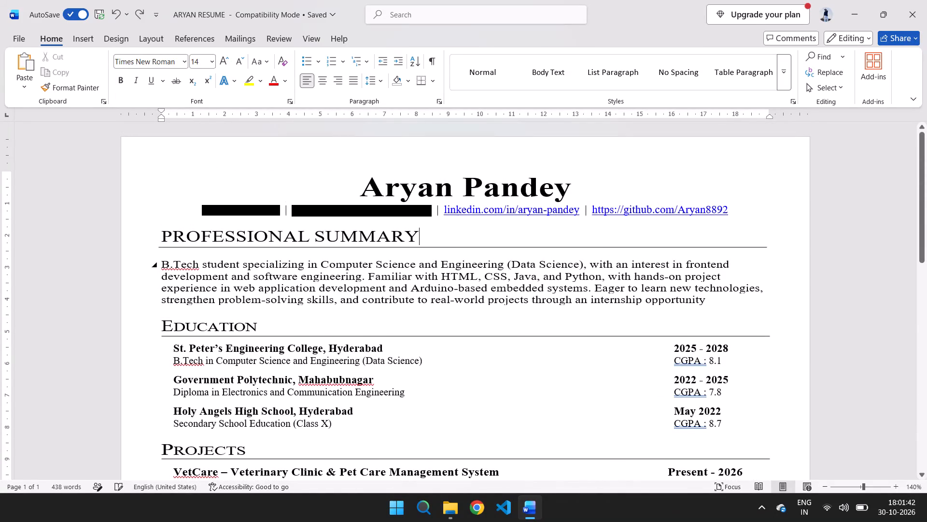
Undo the retyping of the PROFESSIONAL SUMMARY heading back to the copied Education text.
key("ctrl+z")
key("ctrl+z")
key("ctrl+z")
key("ctrl+z")
key("ctrl+z")
key("ctrl+z")
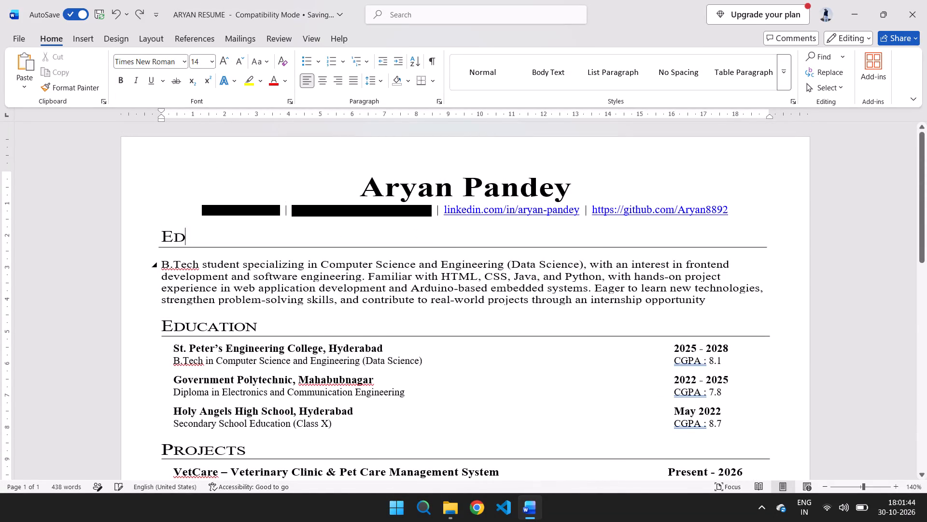
key("ctrl+z")
key("ctrl+z")
key("ctrl+z")
key("ctrl+z")
key("ctrl+z")
key("ctrl+z")
key("ctrl+z")
key("ctrl+z")
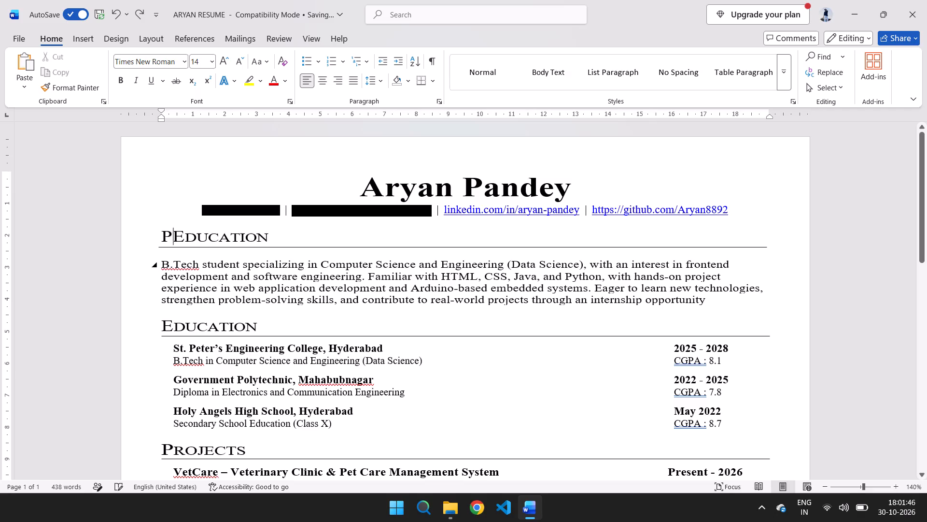
Undo the copied Education text and the earlier heading deletions, restoring the mixed-case heading Professional Summary.
key("ctrl+z")
key("ctrl+z")
key("ctrl+z")
key("ctrl+z")
key("ctrl+z")
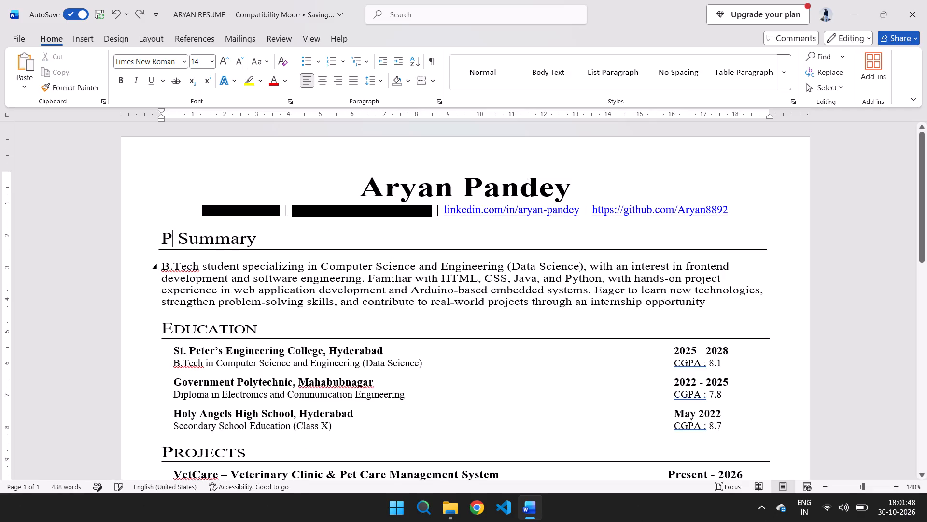
key("ctrl+z")
key("ctrl+z")
key("ctrl+z")
key("ctrl+z")
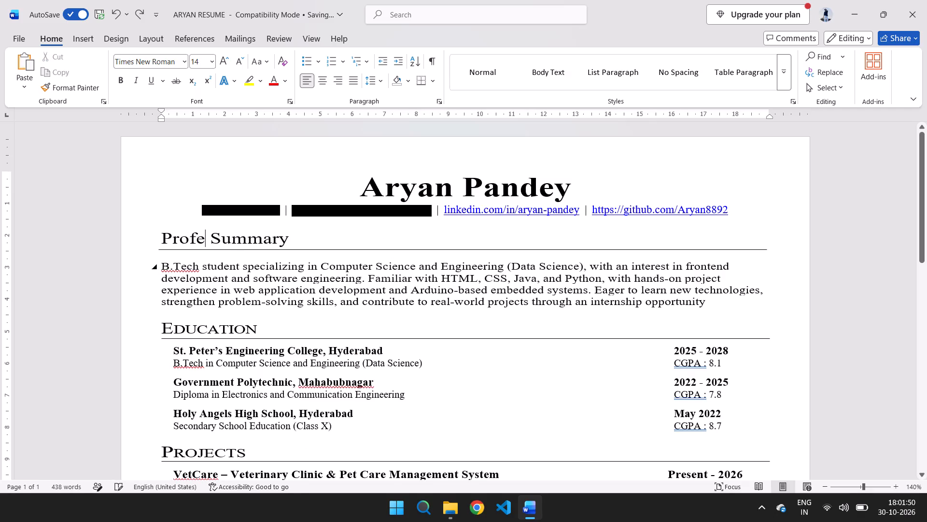
key("ctrl+z")
key("ctrl+z")
key("ctrl+z")
key("ctrl+z")
key("ctrl+z")
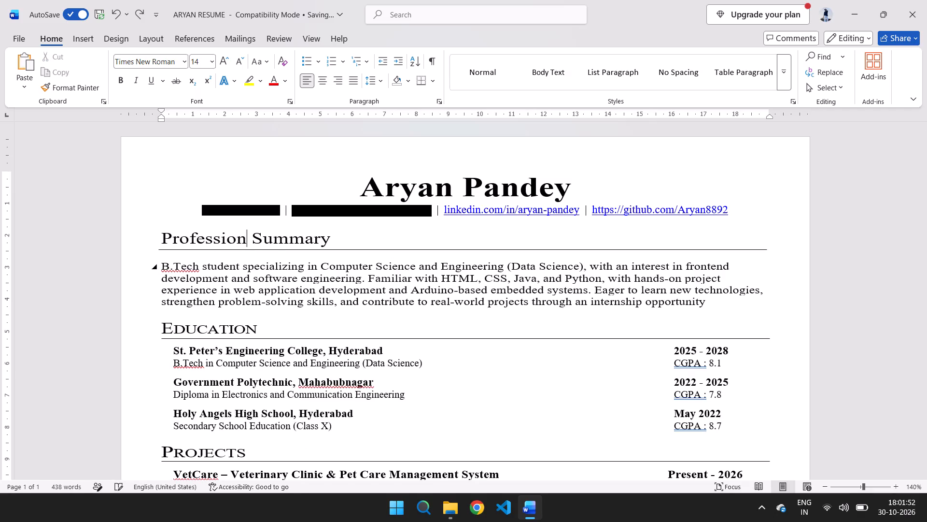
key("ctrl+z")
key("ctrl+z")
key("ctrl+z")
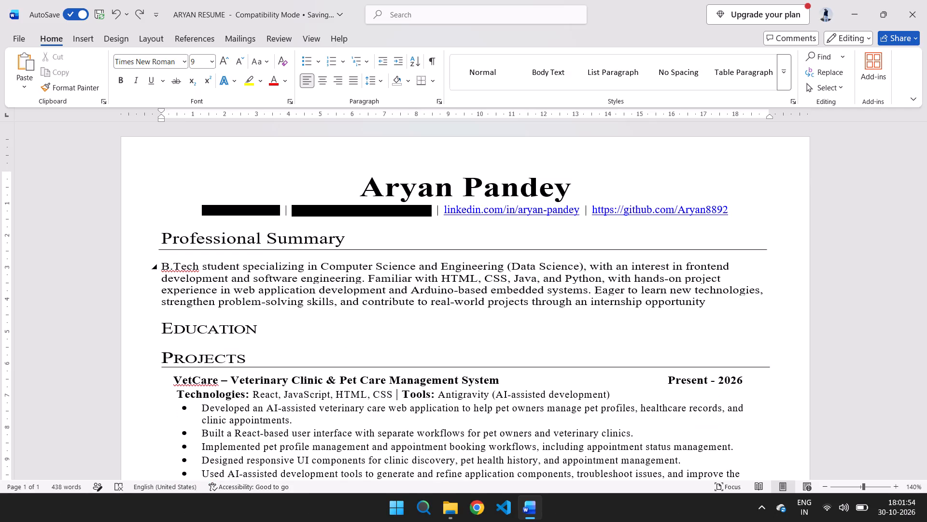
Step back through the Education heading's collapse changes and redo the last toggle to keep its entries expanded.
key("ctrl+z")
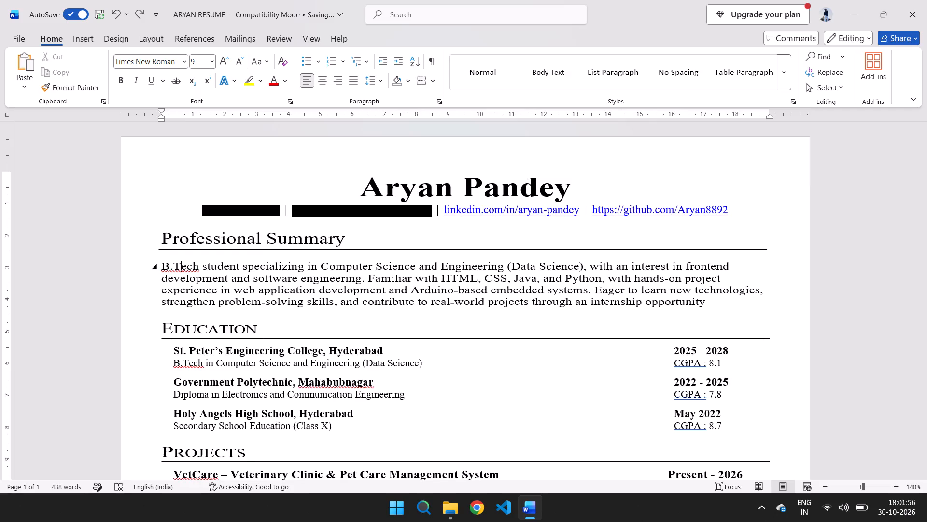
key("ctrl+z")
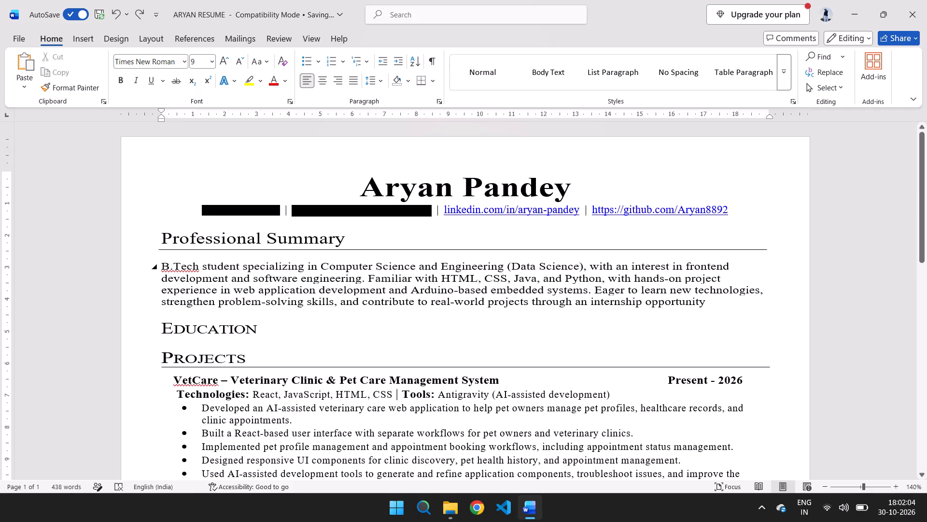
left_click(138, 9)
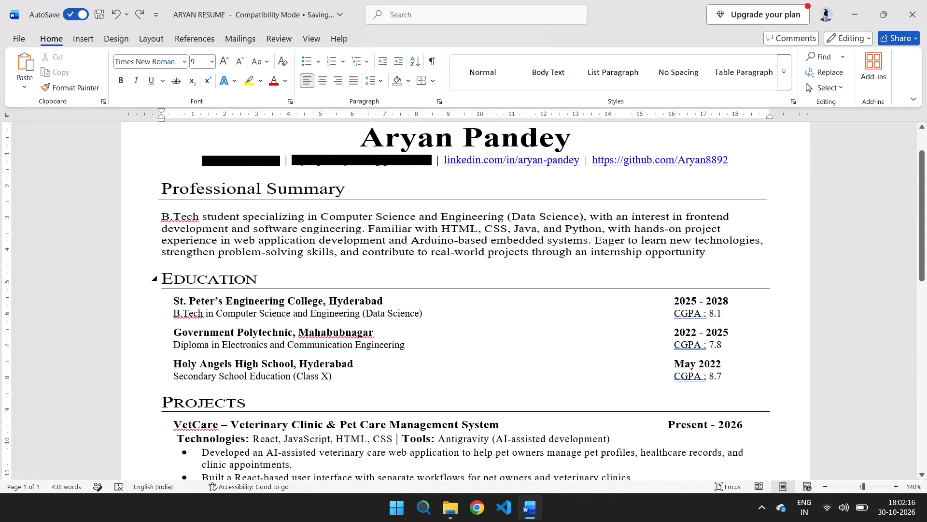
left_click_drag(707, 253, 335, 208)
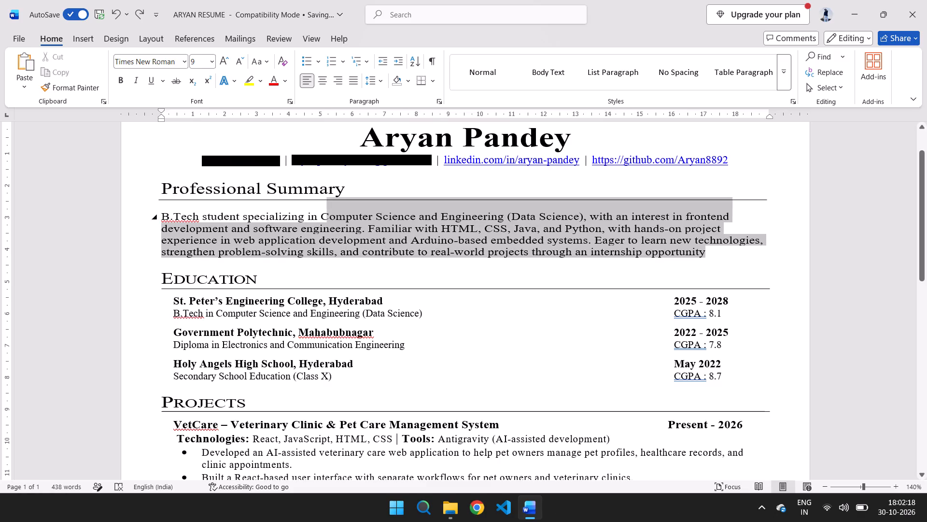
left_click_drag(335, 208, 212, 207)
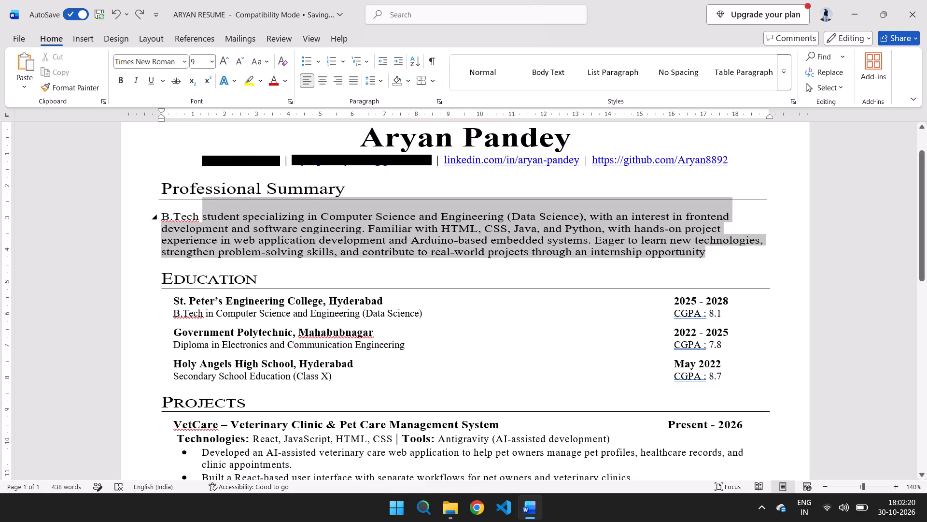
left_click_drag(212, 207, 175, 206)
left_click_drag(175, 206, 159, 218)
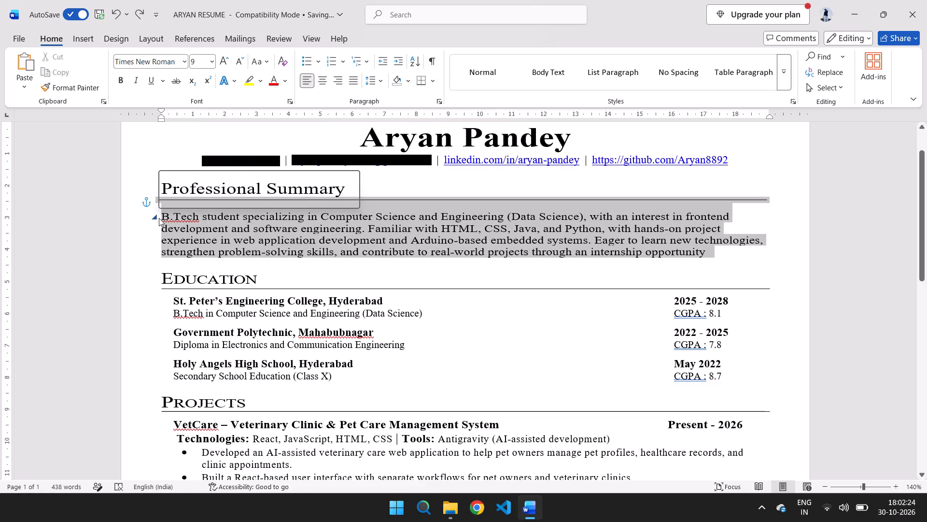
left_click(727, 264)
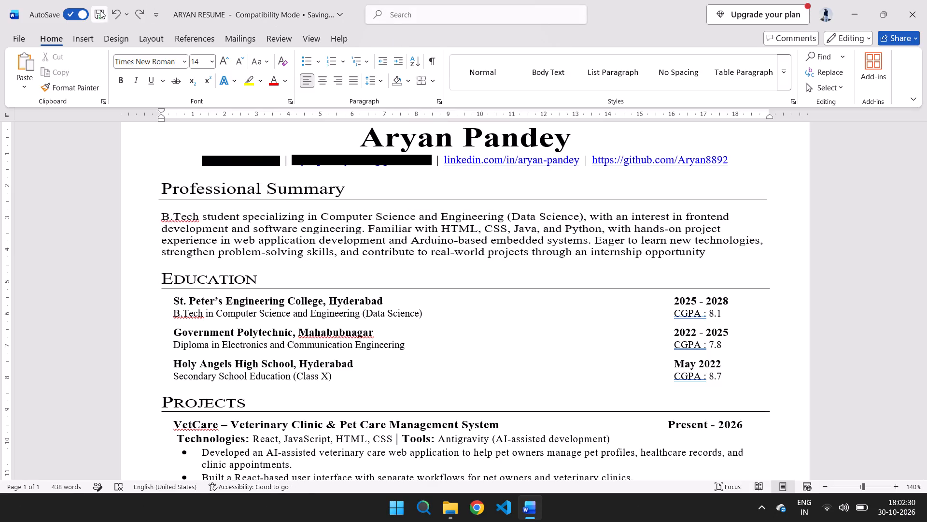
Undo further edits until the insertion of the summary paragraph under the Professional Summary heading is reversed.
left_click(113, 11)
left_click(113, 11)
left_click(113, 11)
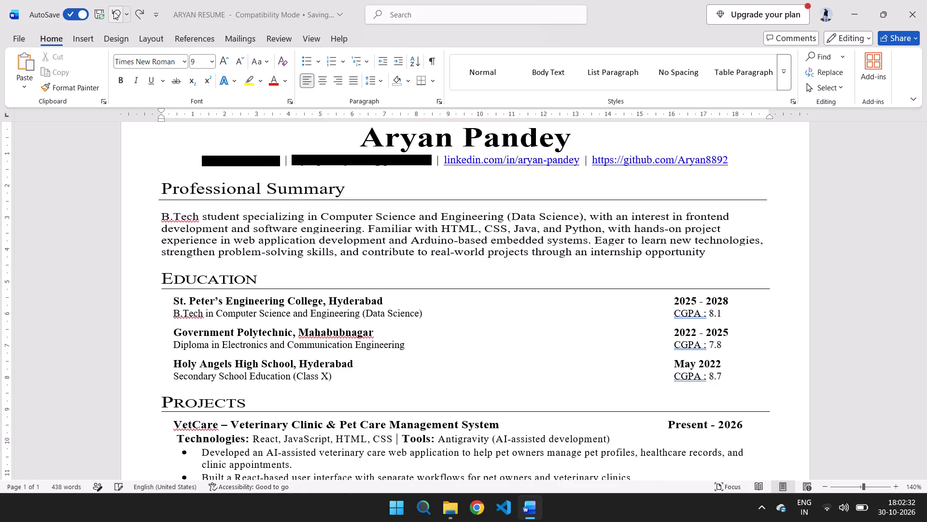
left_click(113, 11)
left_click(113, 11)
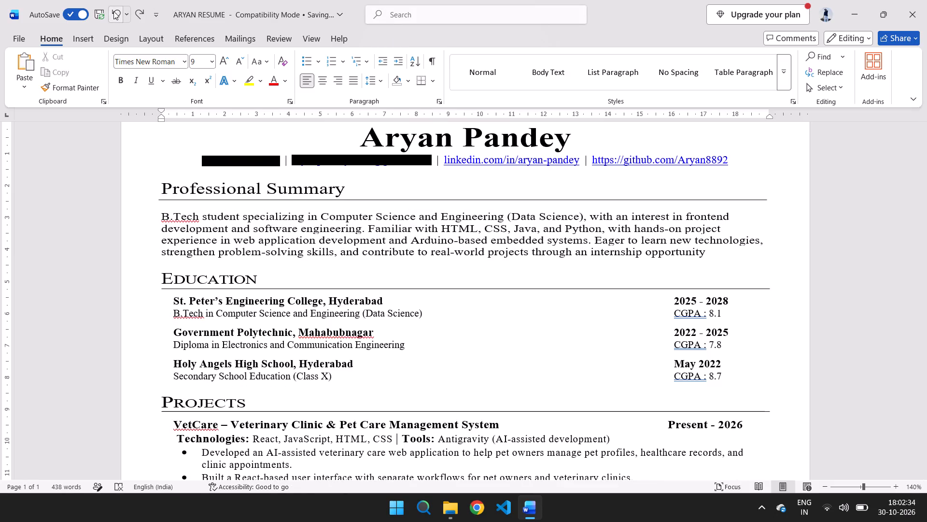
left_click(113, 11)
left_click(113, 11)
left_click(113, 11)
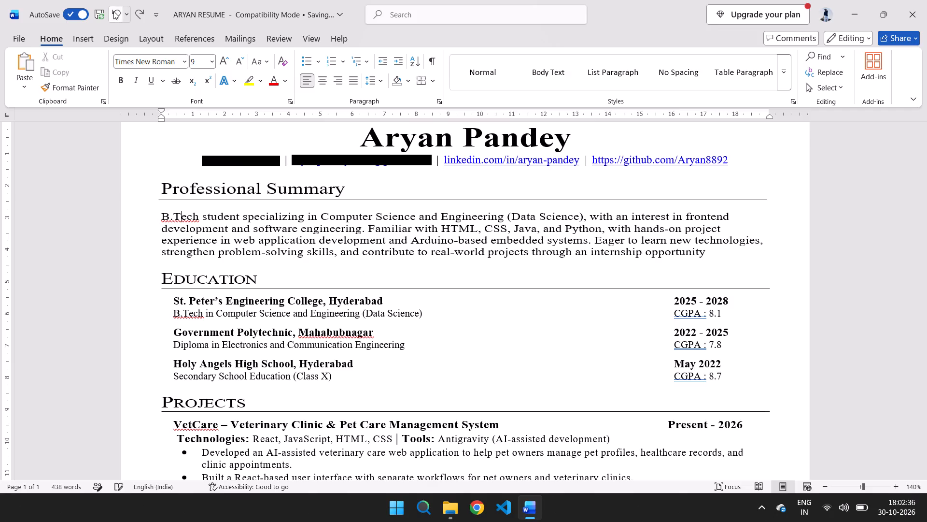
left_click(113, 11)
left_click(113, 11)
left_click(113, 11)
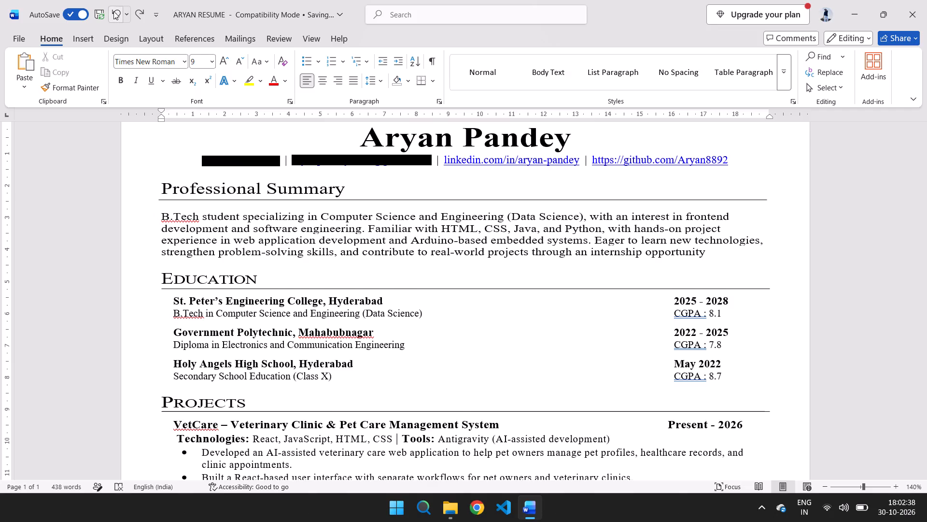
left_click(113, 11)
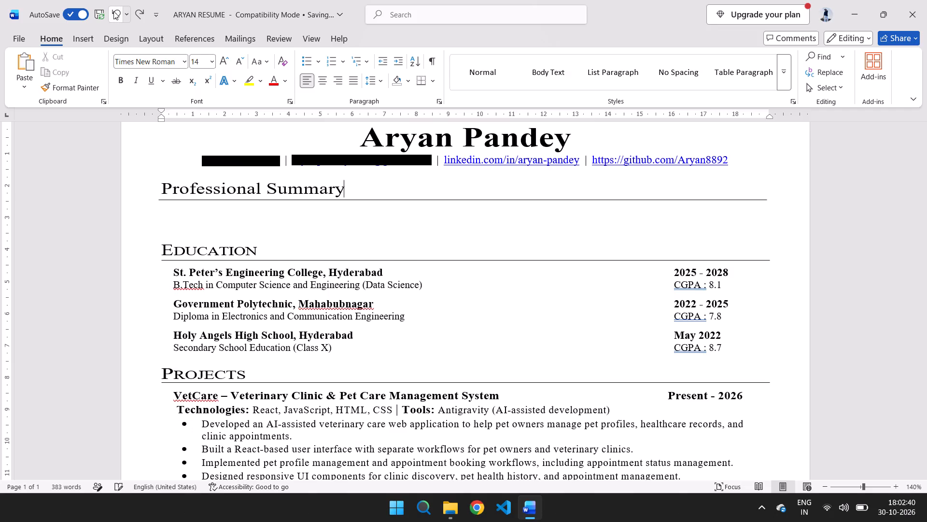
Undo further Professional Summary edits until the original B.Tech student paragraph is back under the heading, and clear the text selection.
left_click(113, 11)
left_click(113, 11)
left_click(113, 11)
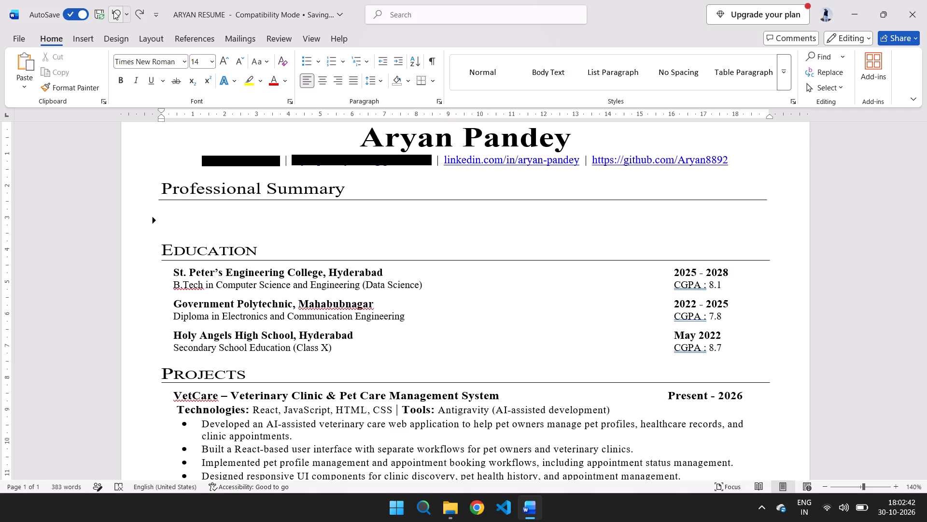
left_click(113, 11)
left_click(113, 11)
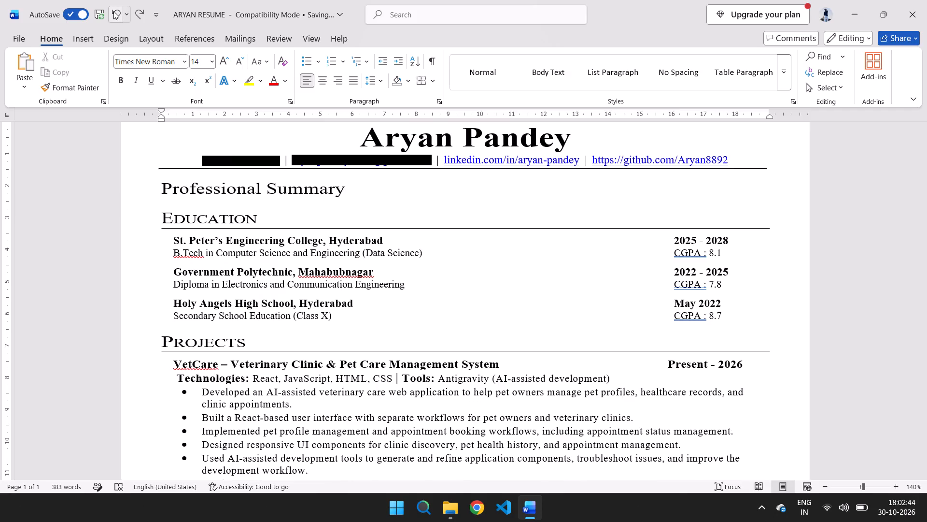
left_click(113, 11)
left_click(113, 11)
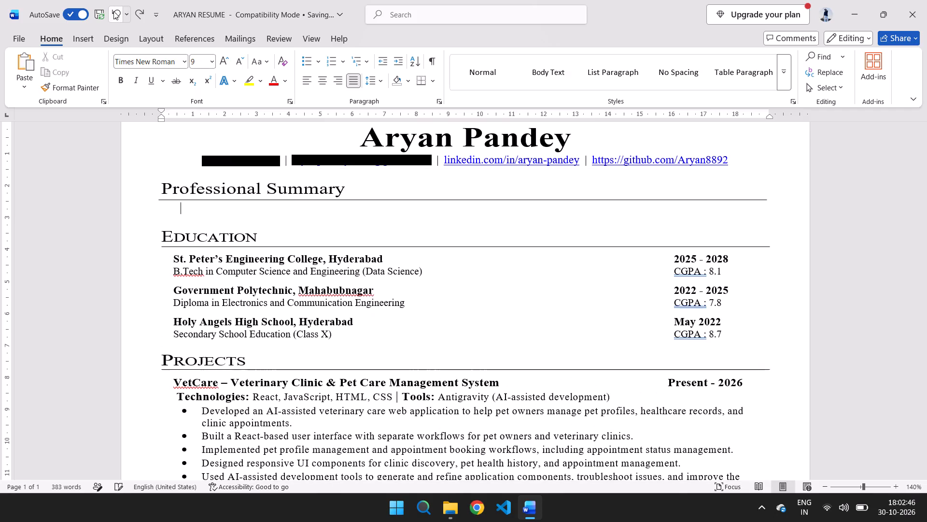
left_click(113, 11)
left_click(113, 11)
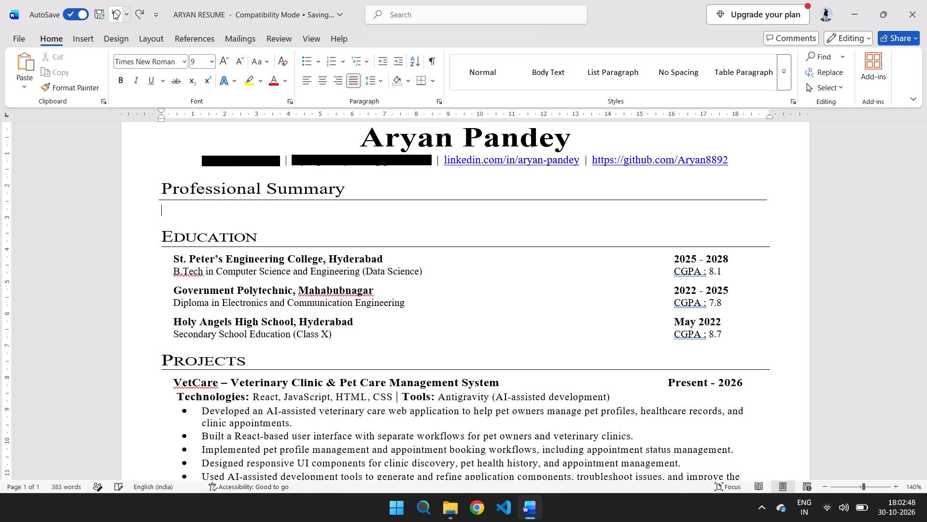
left_click(113, 11)
left_click(113, 11)
left_click(113, 11)
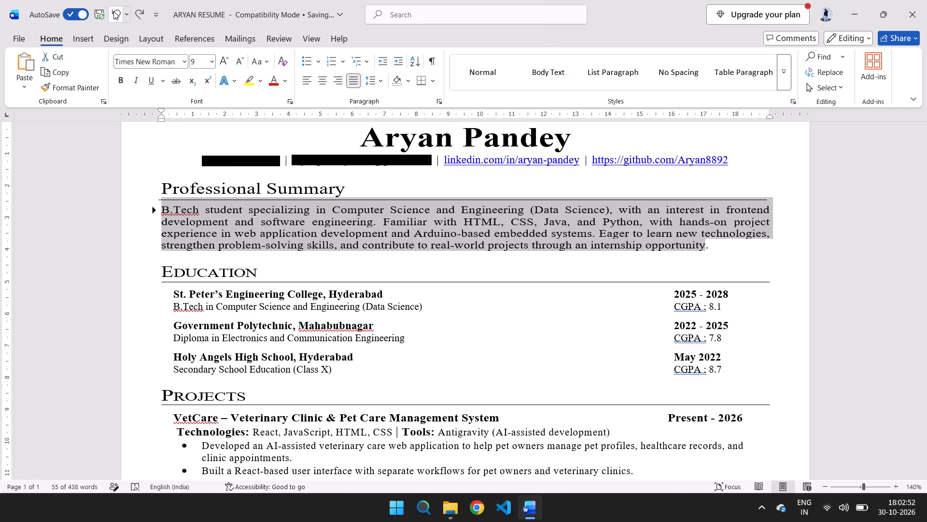
left_click(113, 11)
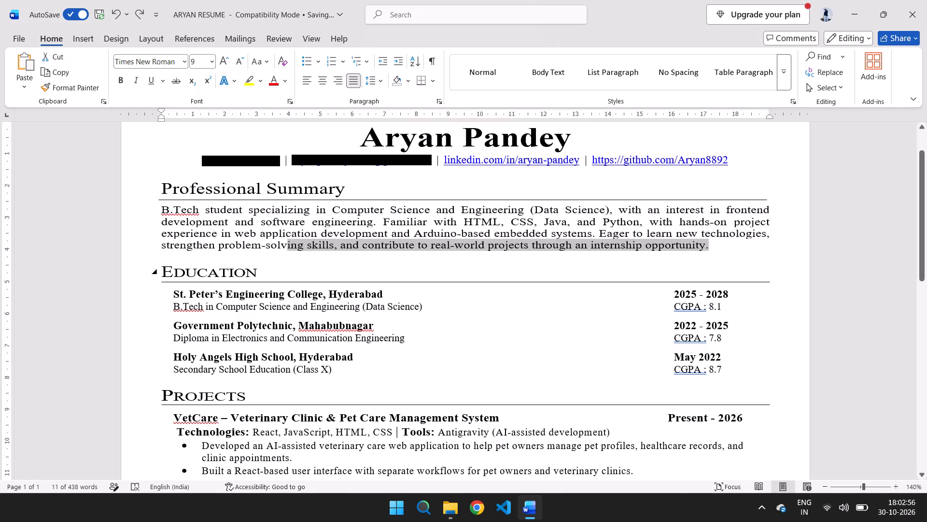
left_click(725, 246)
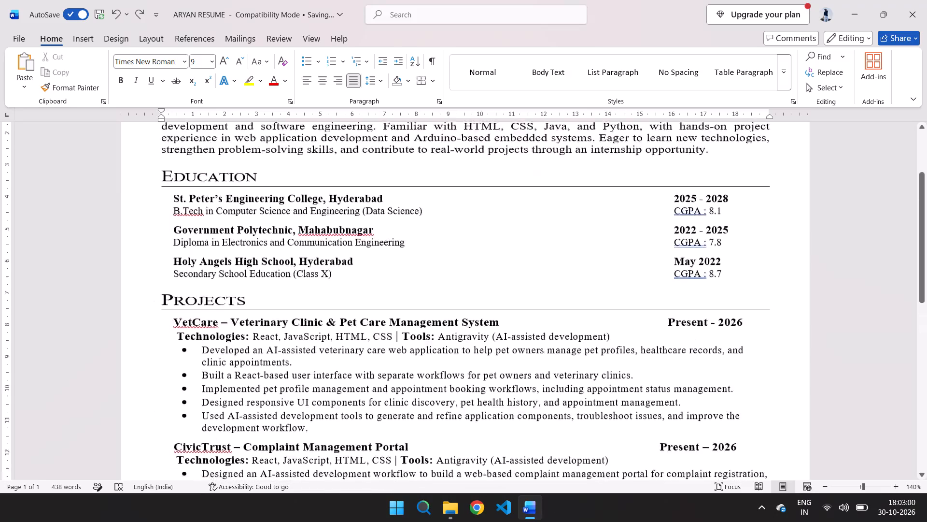
Save the resume document with its existing name and location.
key("ctrl+s")
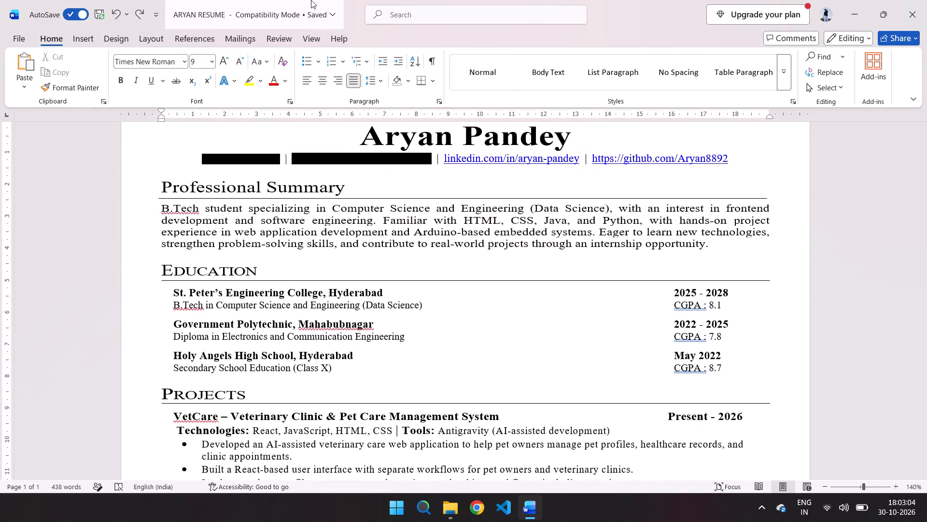
left_click(325, 14)
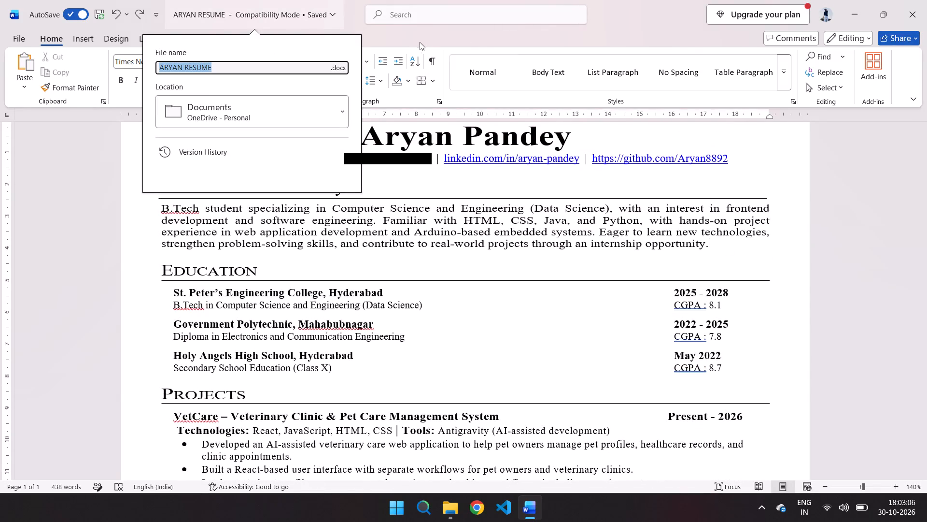
left_click(420, 42)
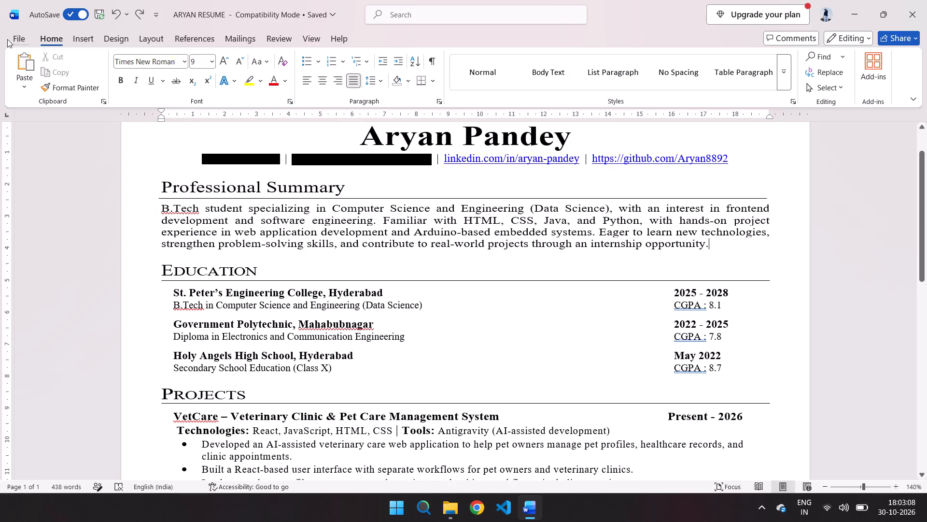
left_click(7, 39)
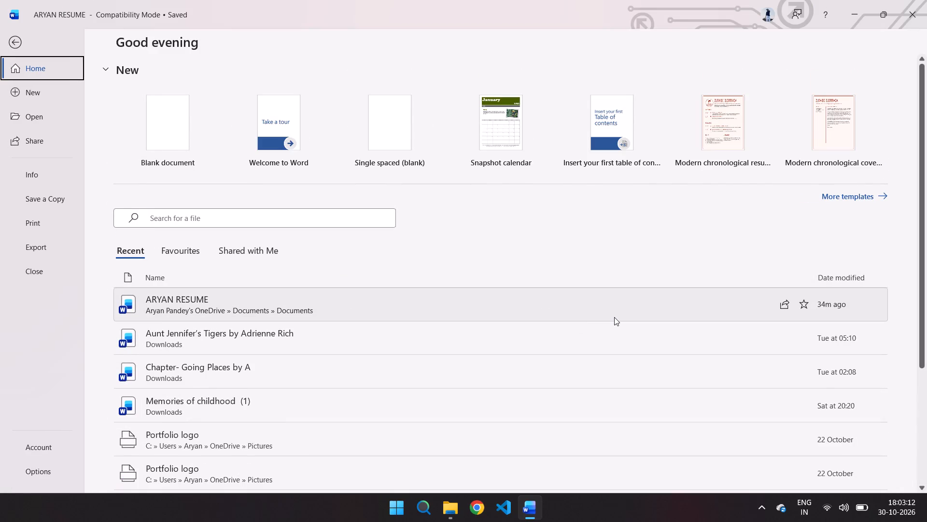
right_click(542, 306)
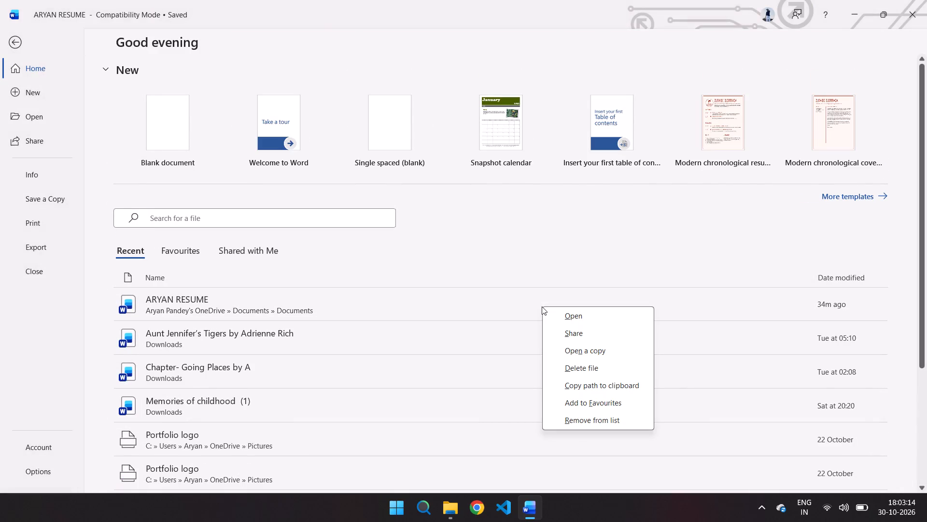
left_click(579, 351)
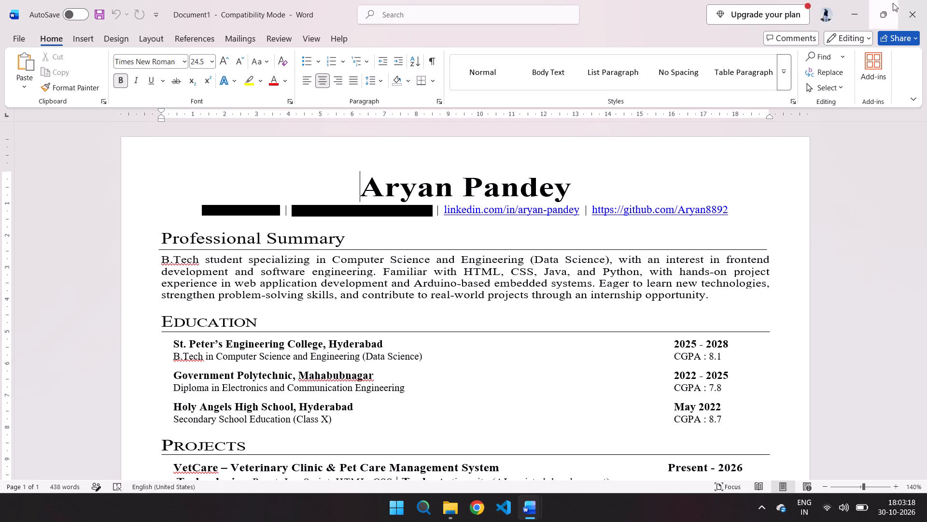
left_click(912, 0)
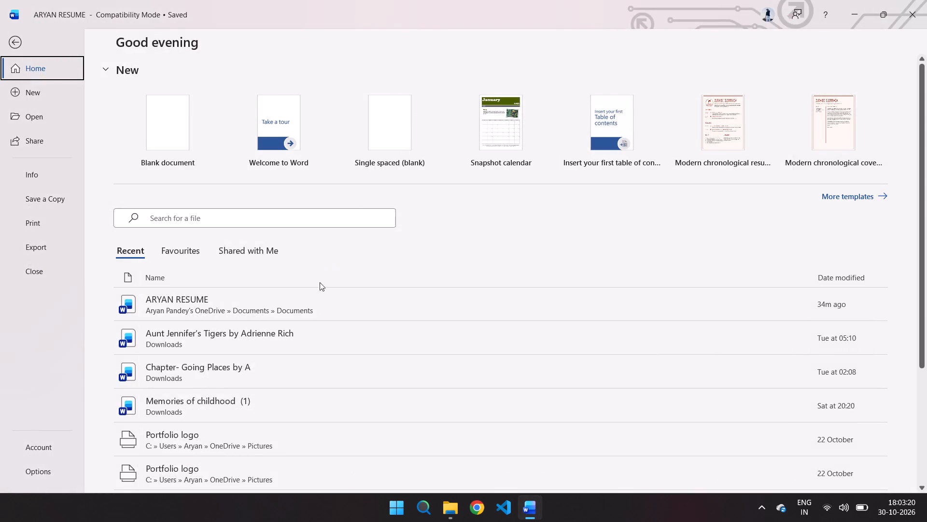
Open a copy of the ARYAN RESUME document from the recent files.
right_click(315, 306)
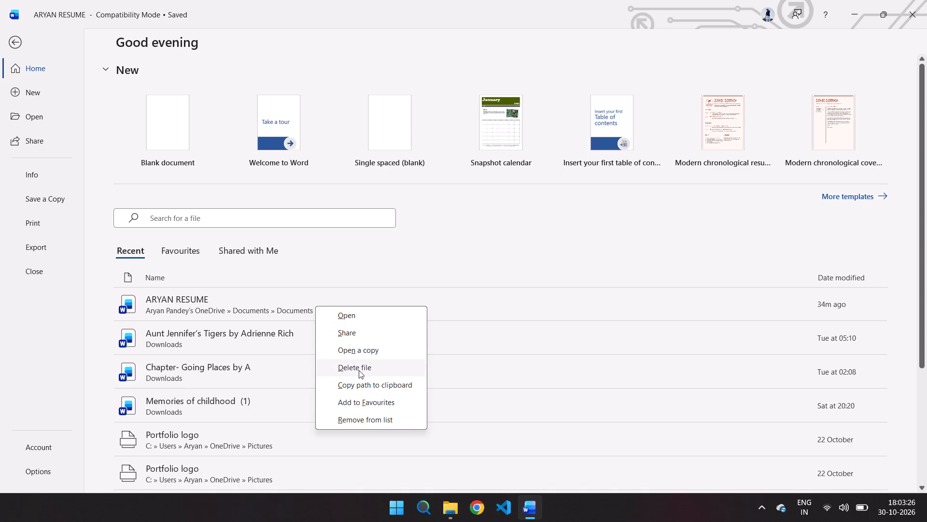
scroll(363, 377, "down", 1)
left_click(377, 351)
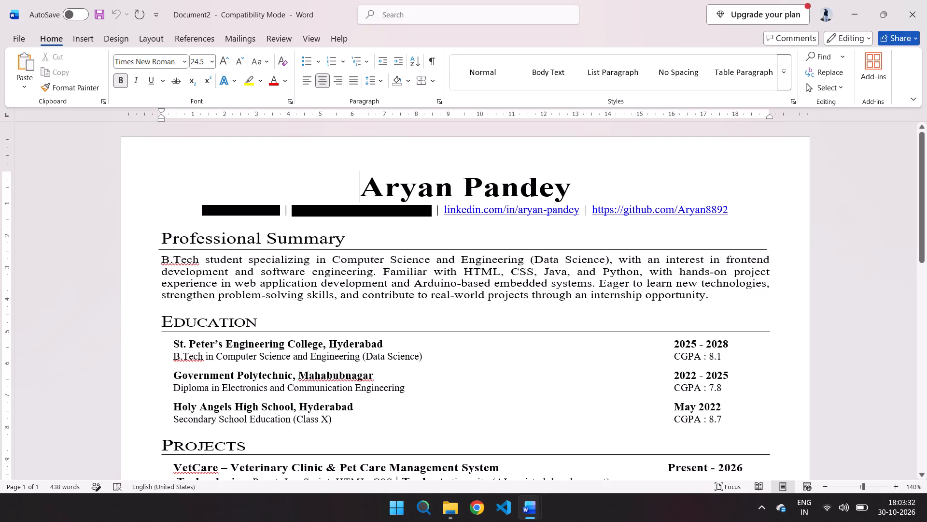
Start saving the resume copy with the full save options and choose the OneDrive Documents folder as its location.
key("ctrl+s")
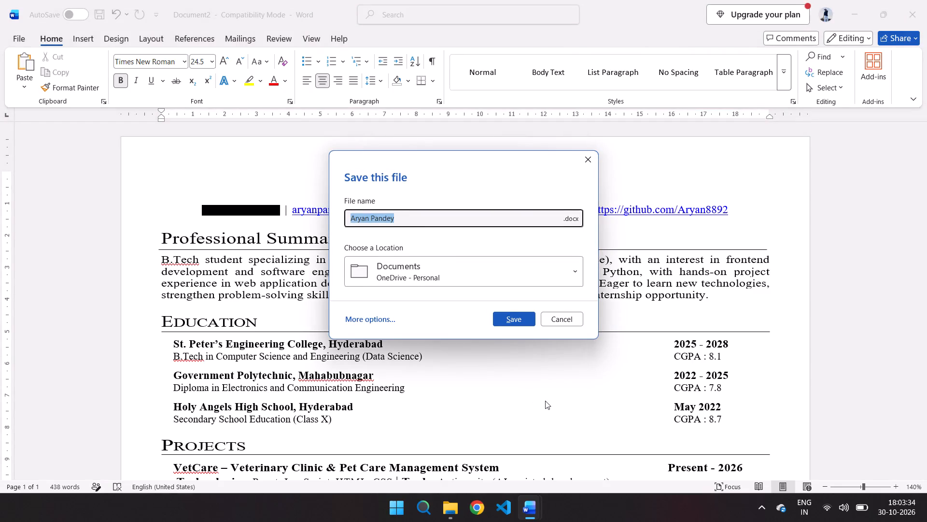
left_click(383, 322)
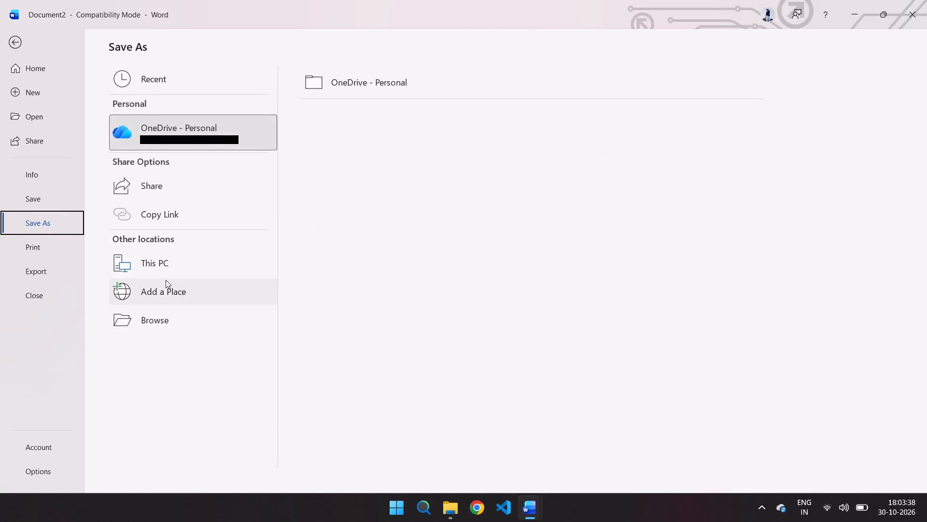
left_click(172, 317)
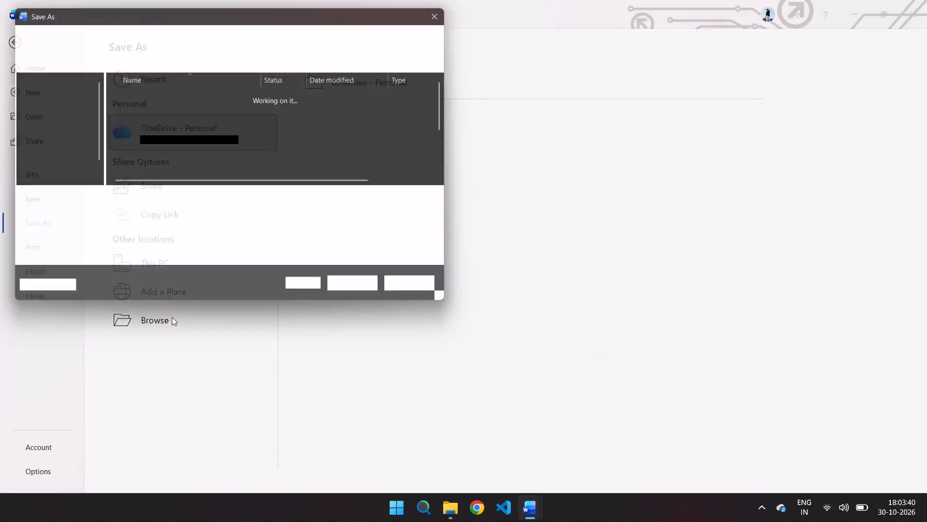
scroll(75, 171, "up", 1)
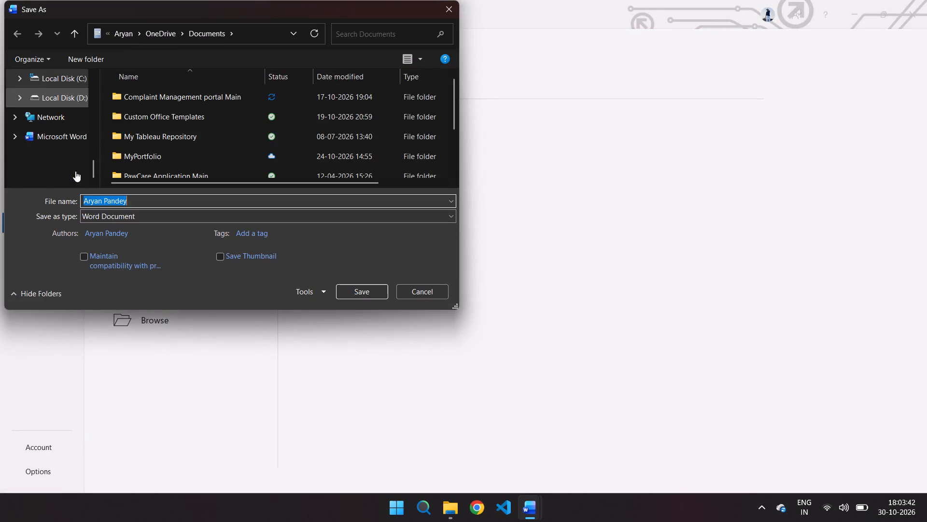
scroll(75, 171, "up", 1)
left_click(54, 139)
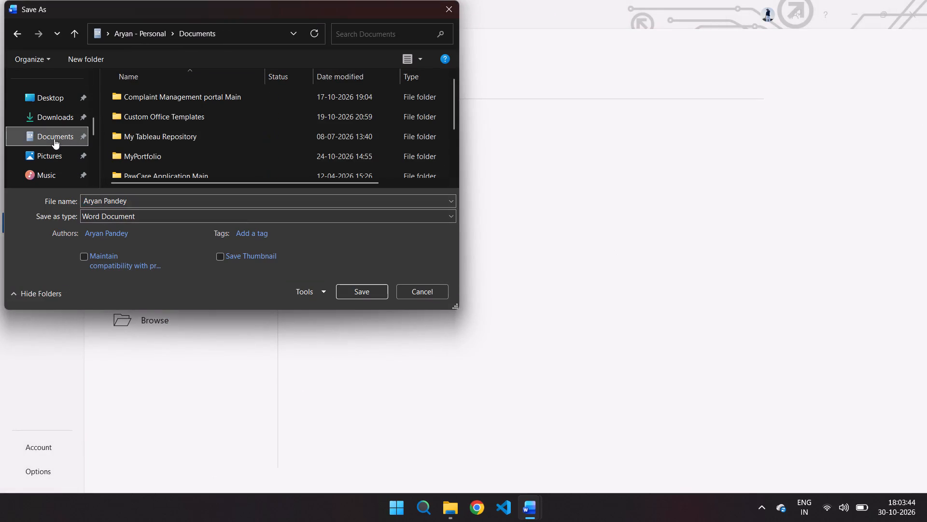
scroll(205, 156, "down", 2)
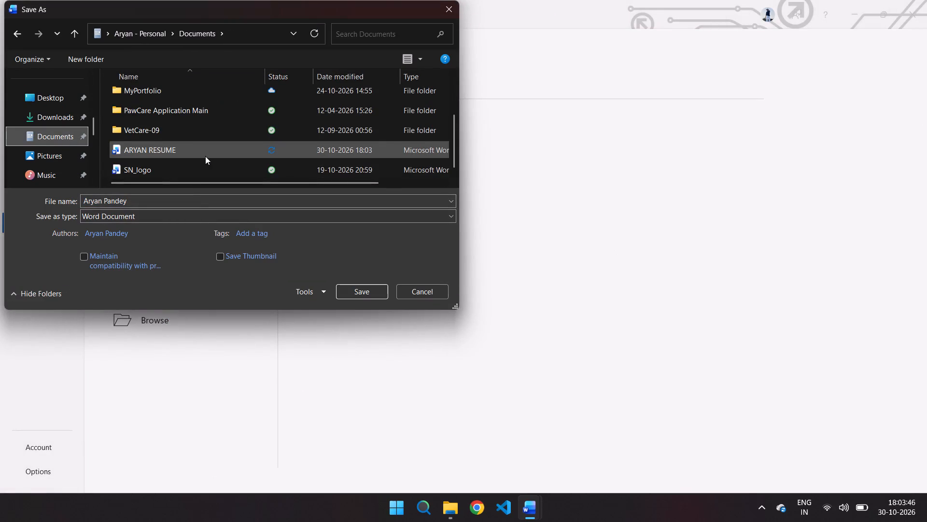
scroll(205, 156, "down", 1)
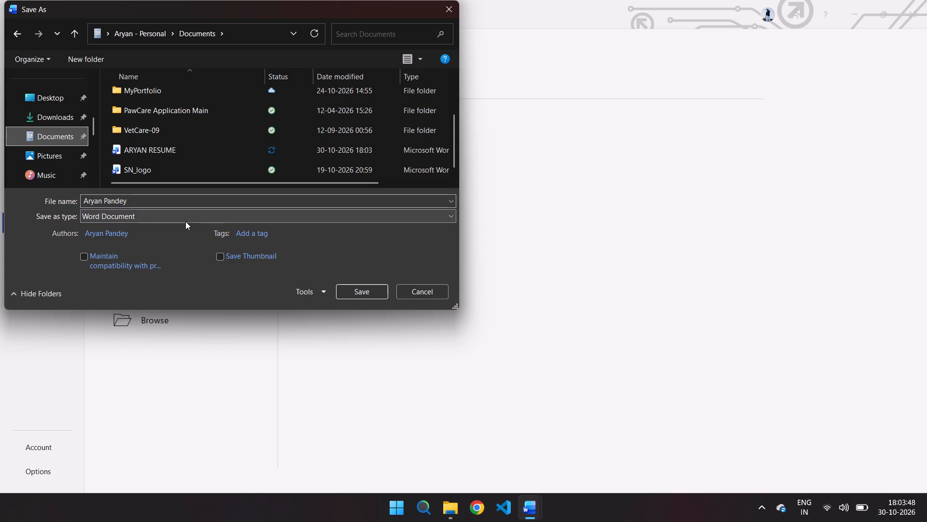
Save the copy in PDF format under the suggested existing resume PDF name, replacing the old file.
left_click(185, 221)
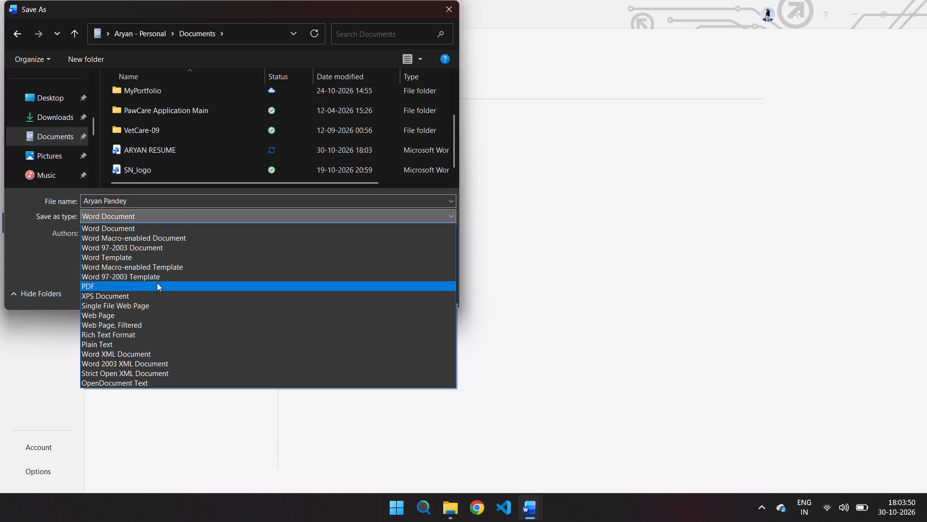
left_click(156, 286)
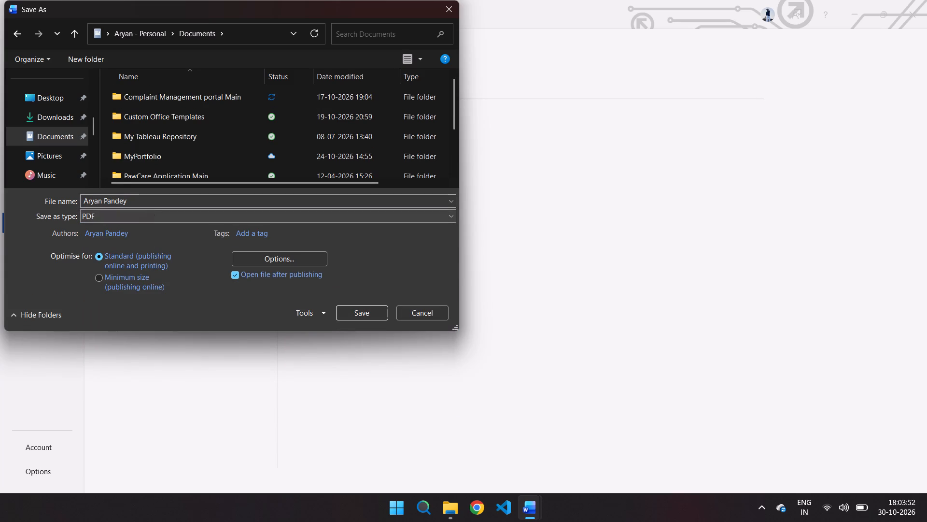
left_click(151, 201)
left_click(151, 201)
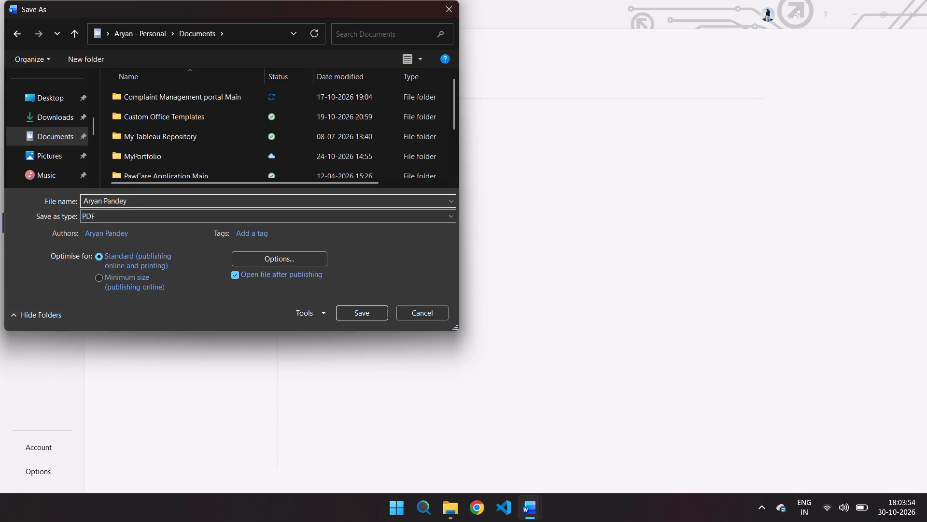
key("space")
left_click(161, 212)
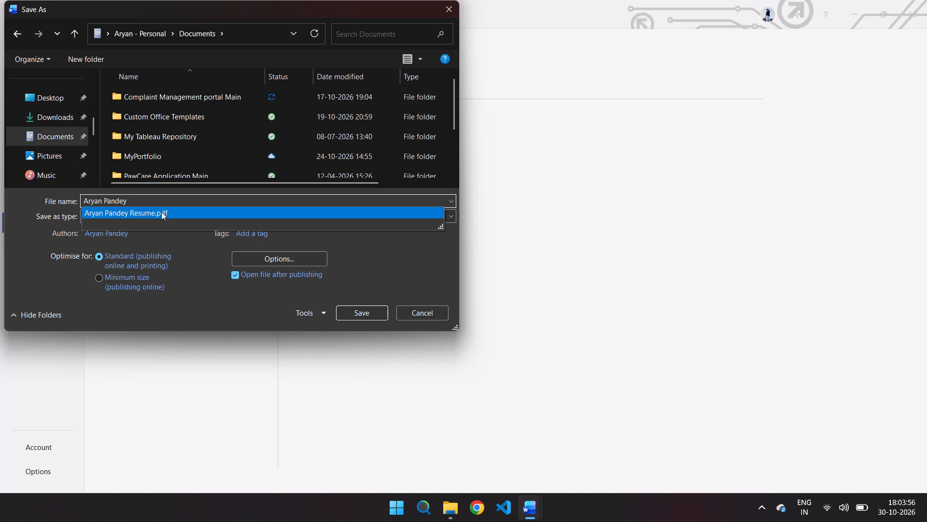
left_click(161, 212)
left_click(161, 212)
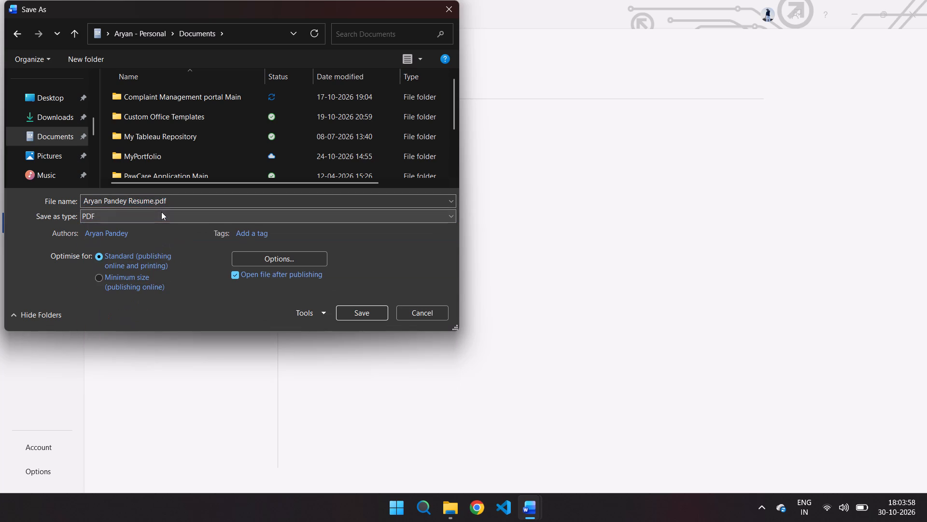
left_click(358, 313)
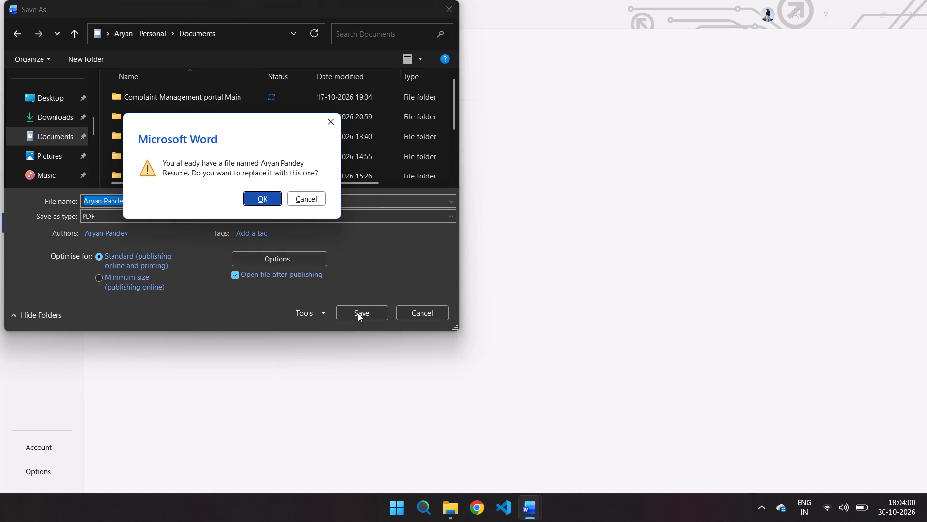
left_click(261, 197)
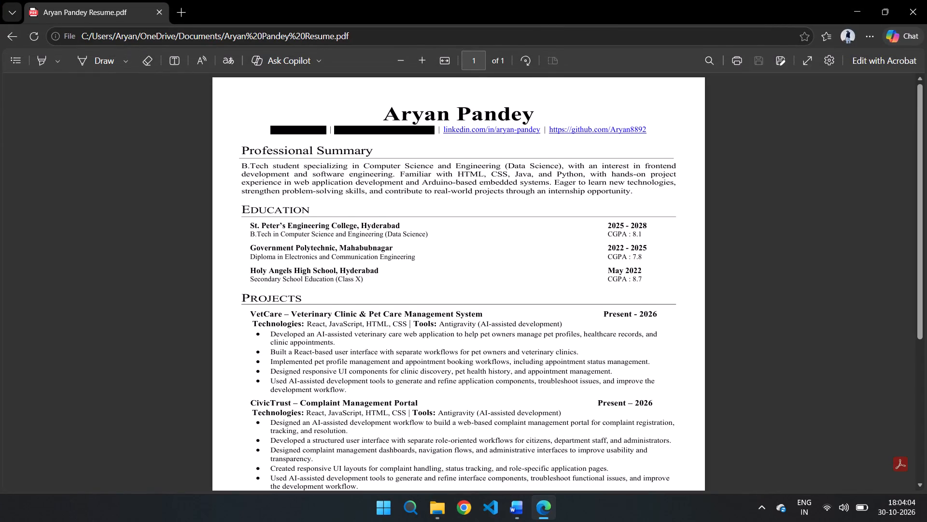
Review the exported resume PDF's layout from the summary through the projects.
scroll(388, 260, "down", 3)
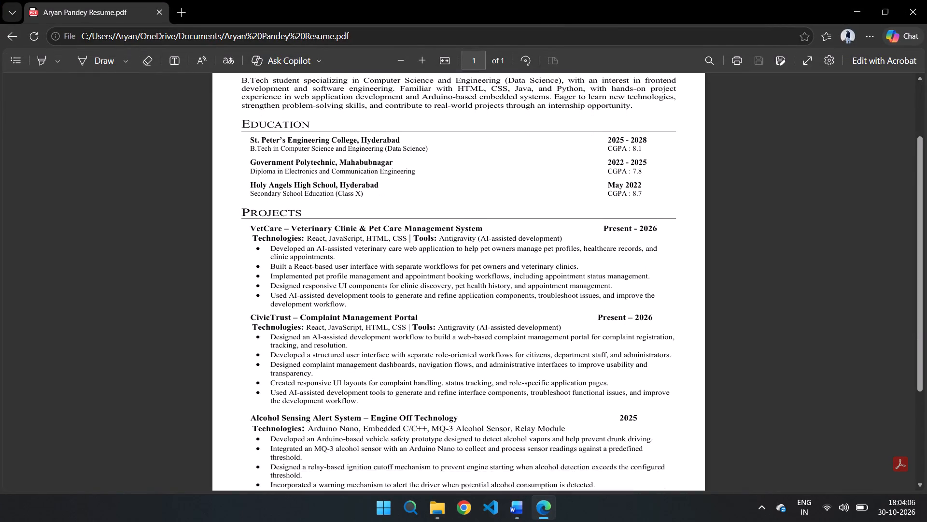
scroll(388, 260, "down", 1)
scroll(388, 260, "up", 1)
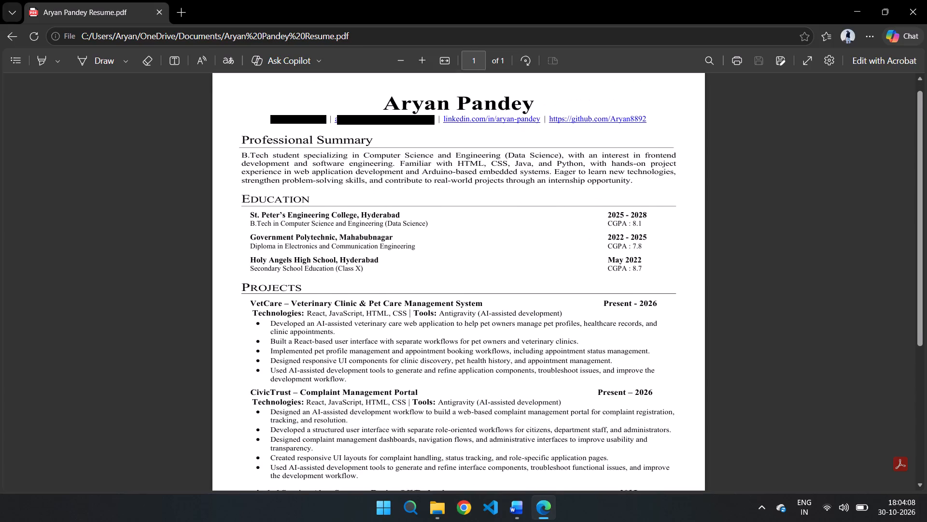
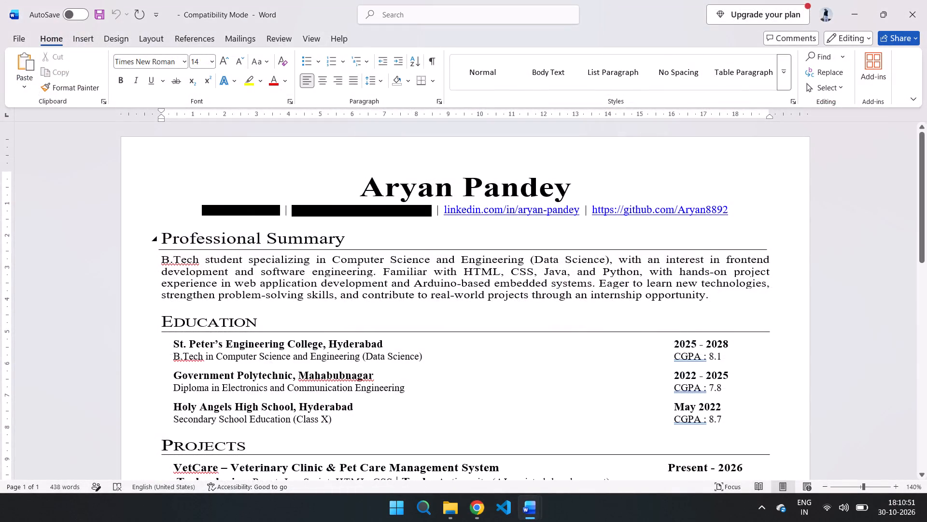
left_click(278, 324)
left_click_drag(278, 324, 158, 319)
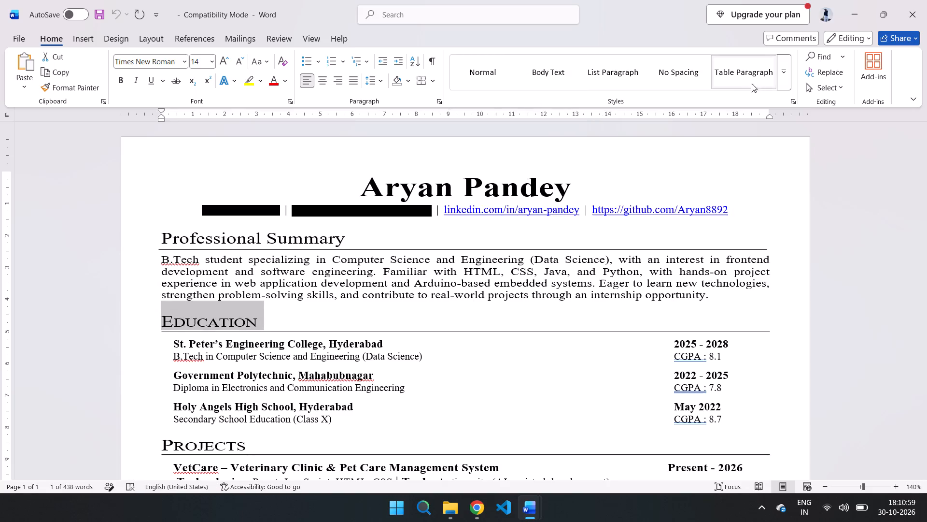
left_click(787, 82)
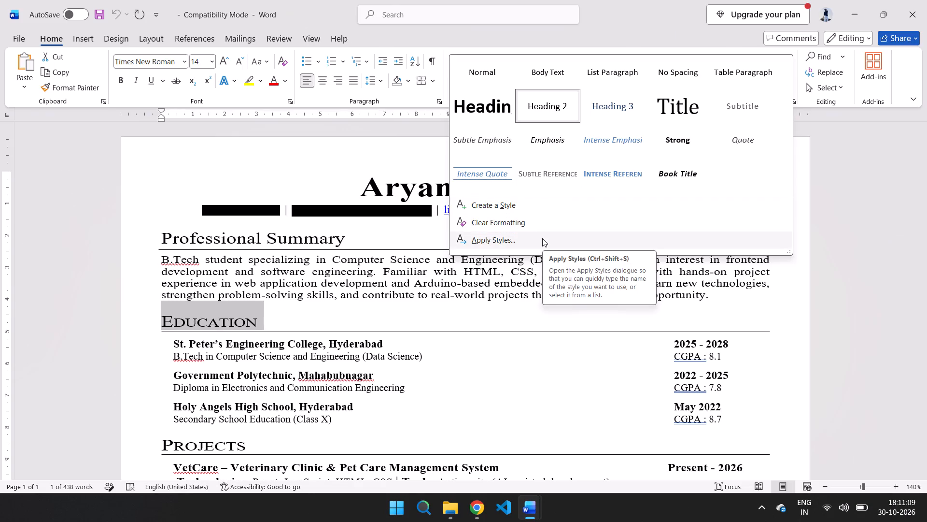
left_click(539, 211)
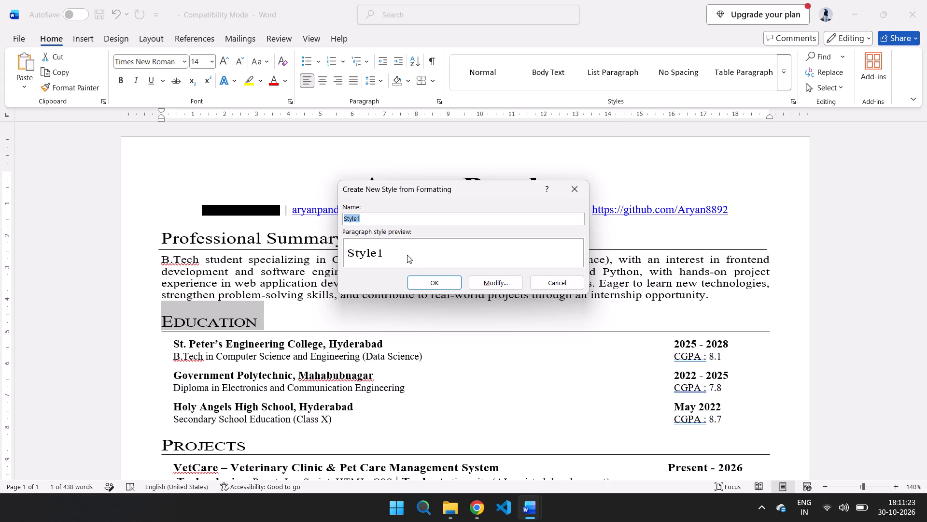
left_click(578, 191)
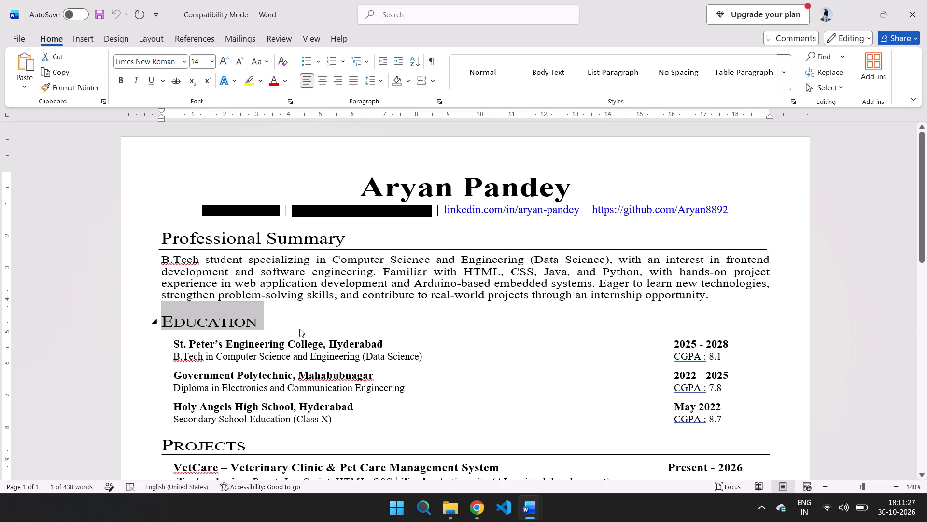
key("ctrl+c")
Examine the Education heading's full formatting definition and the style type choices through Create a Style, without saving a style.
left_click(328, 327)
left_click(782, 77)
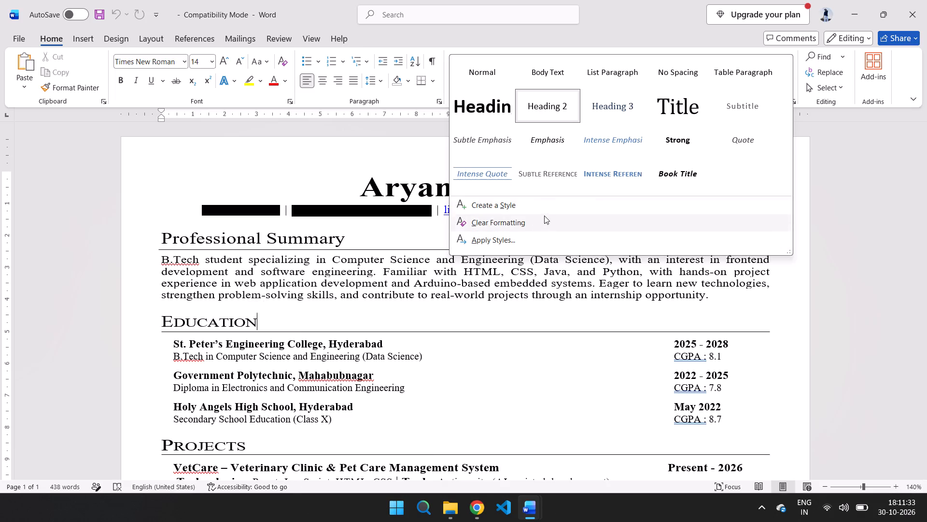
left_click(545, 213)
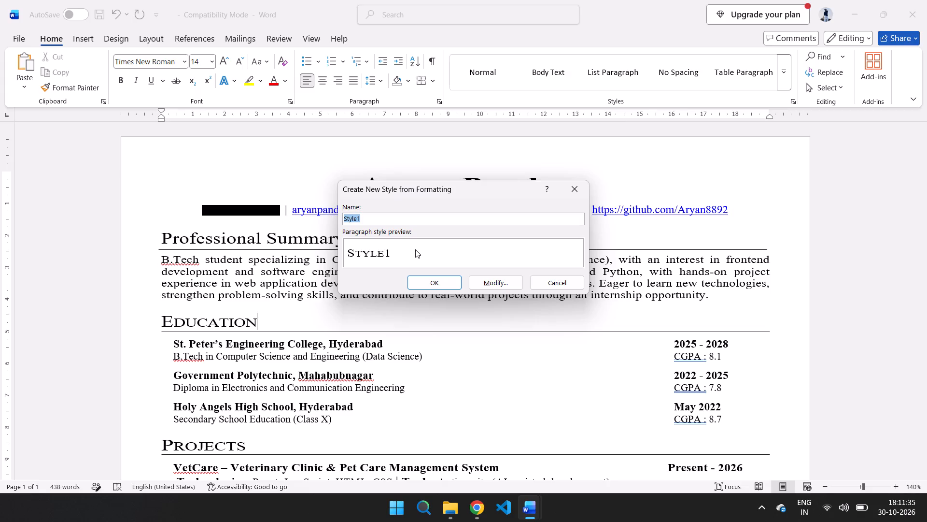
left_click(415, 249)
triple_click(383, 253)
left_click(383, 253)
left_click(481, 283)
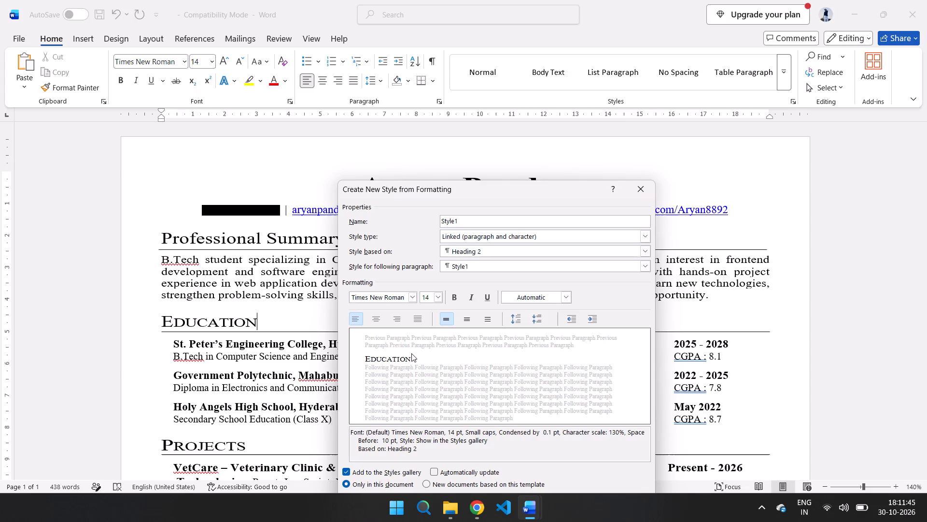
scroll(411, 353, "down", 1)
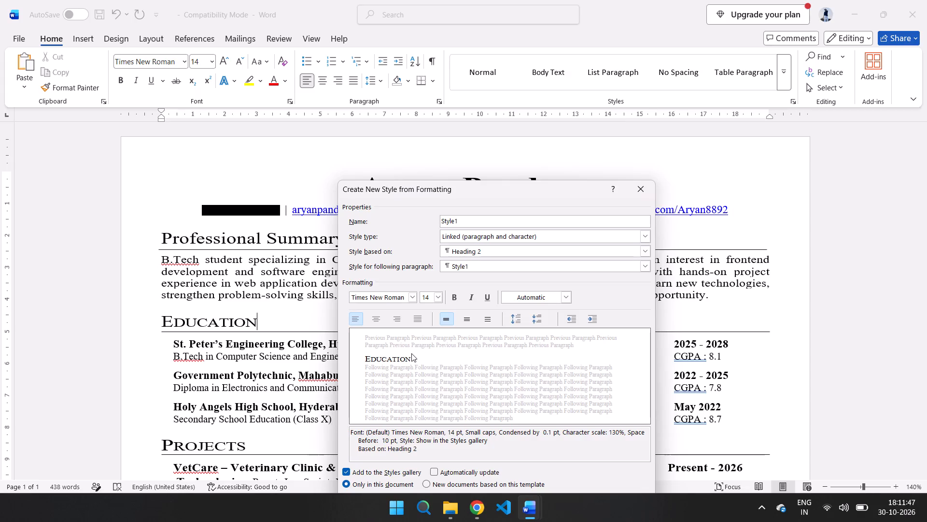
scroll(411, 353, "down", 1)
scroll(411, 353, "up", 1)
left_click(640, 239)
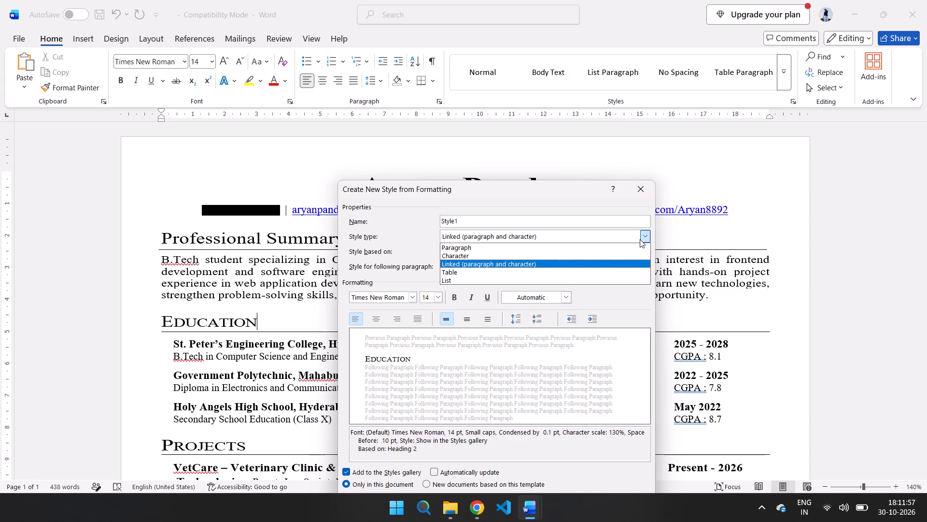
left_click(640, 239)
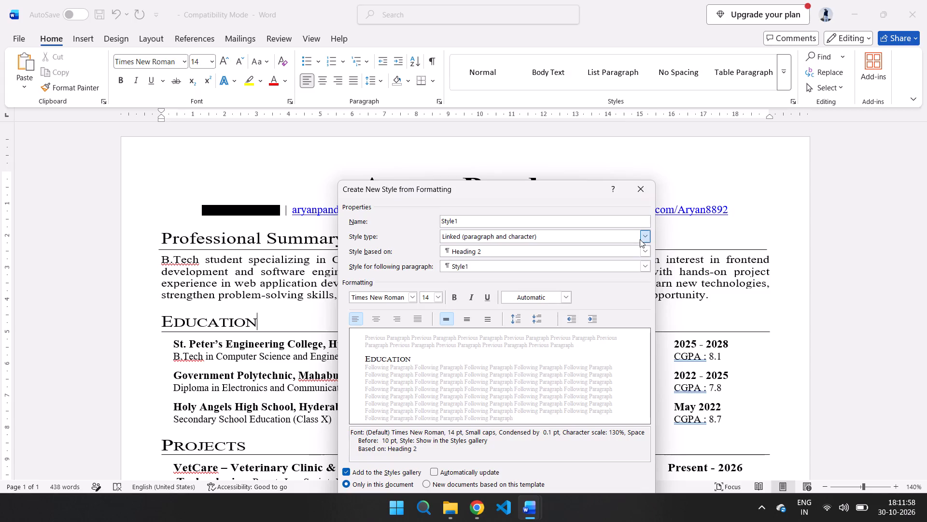
left_click(642, 185)
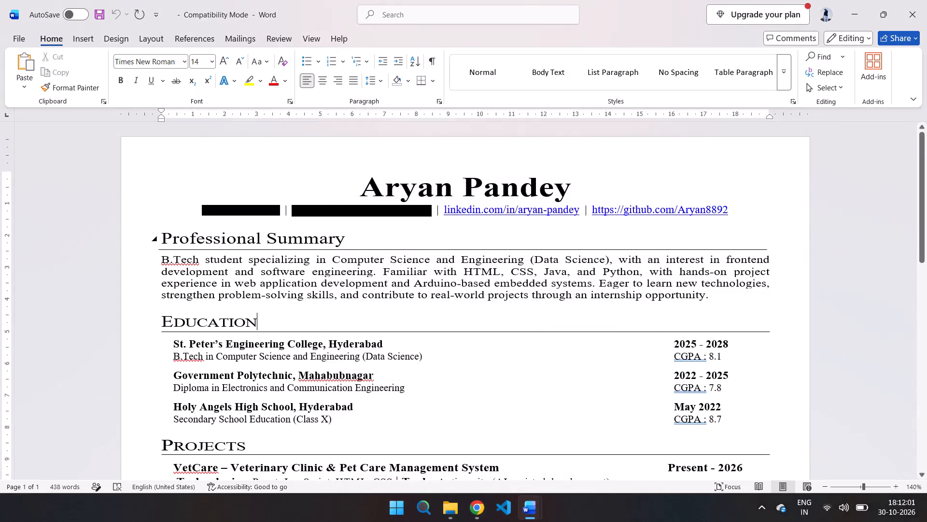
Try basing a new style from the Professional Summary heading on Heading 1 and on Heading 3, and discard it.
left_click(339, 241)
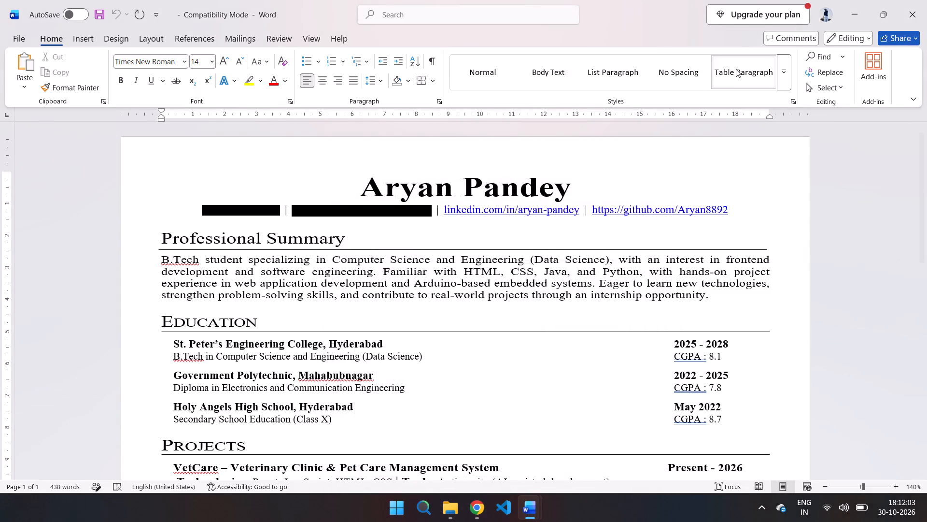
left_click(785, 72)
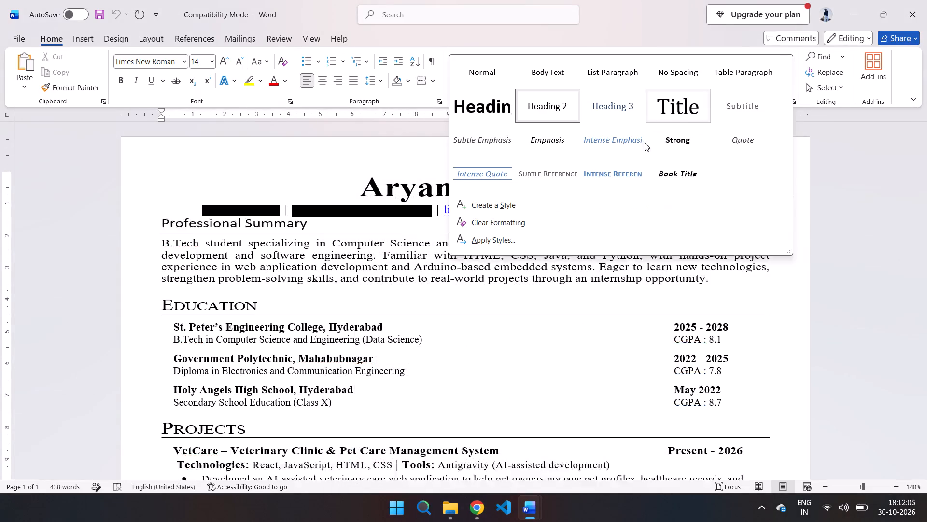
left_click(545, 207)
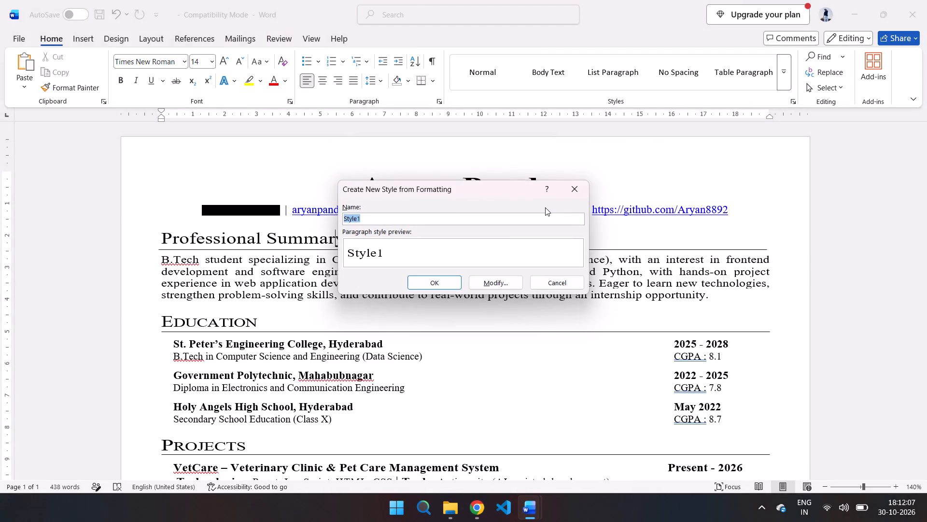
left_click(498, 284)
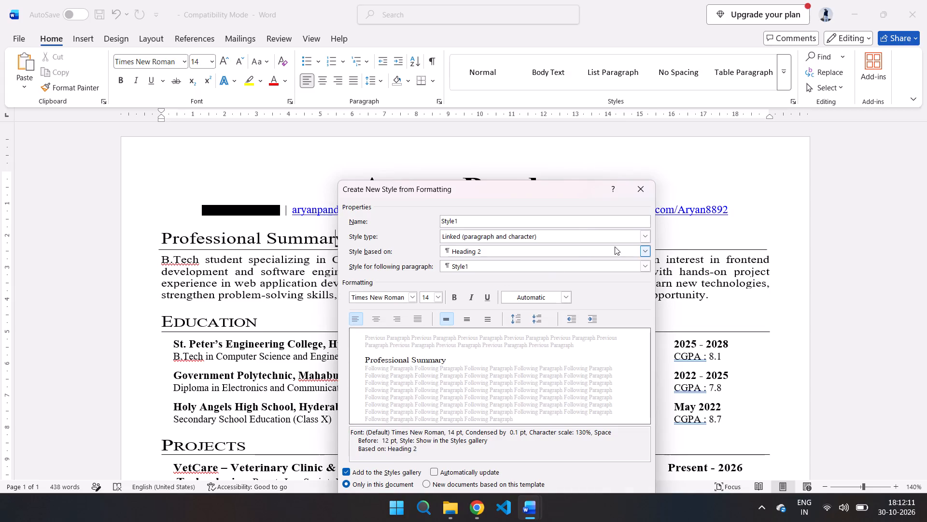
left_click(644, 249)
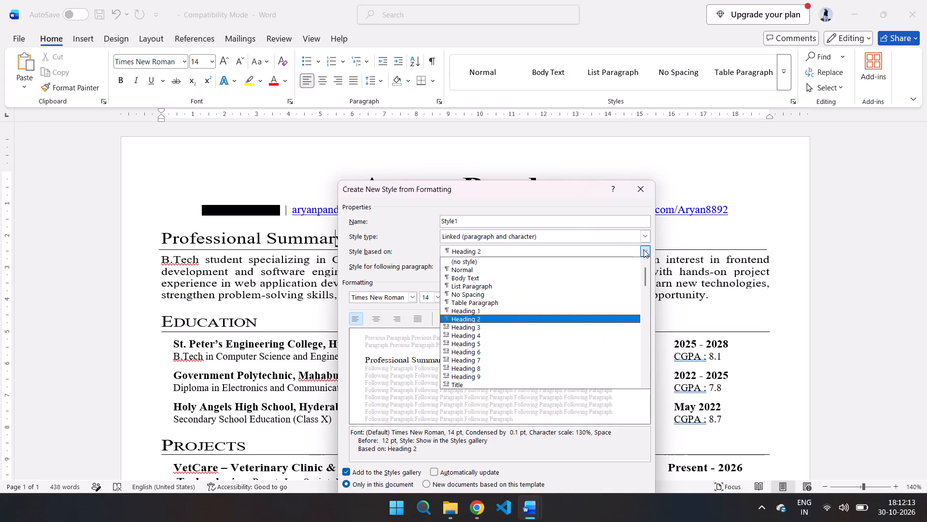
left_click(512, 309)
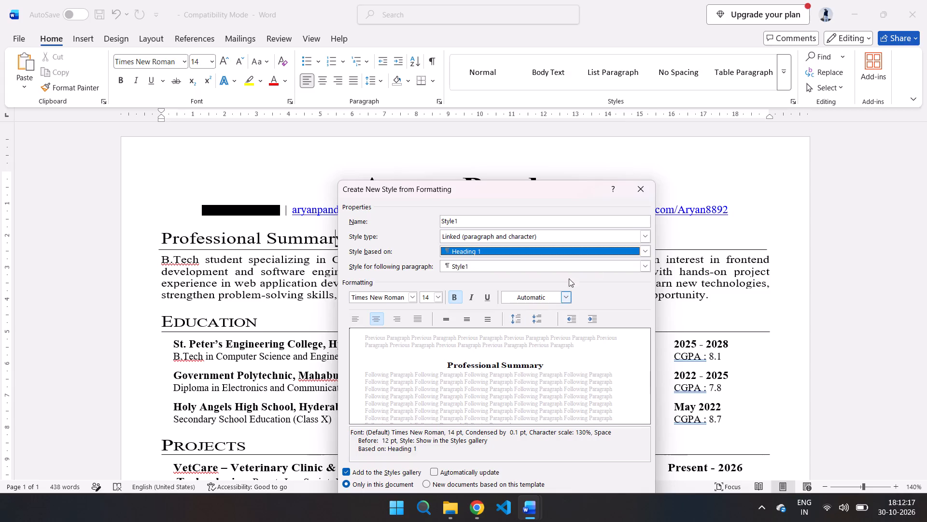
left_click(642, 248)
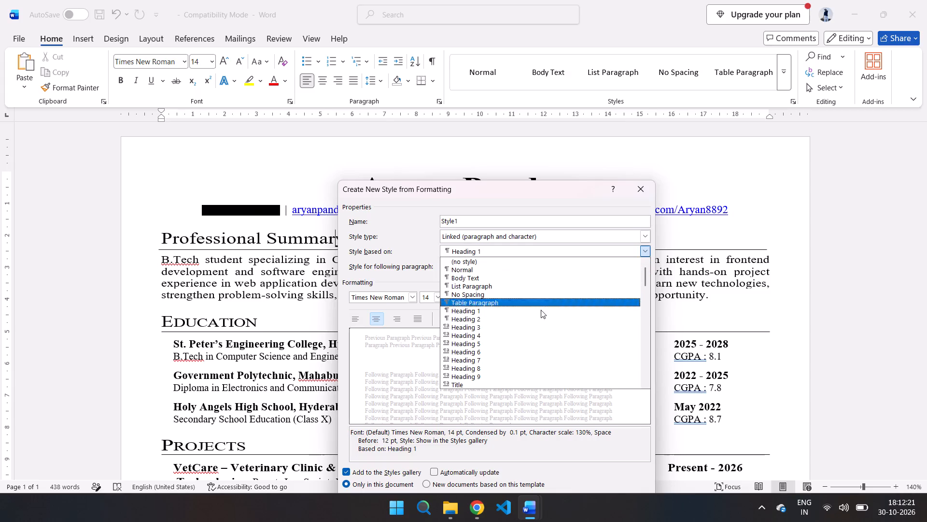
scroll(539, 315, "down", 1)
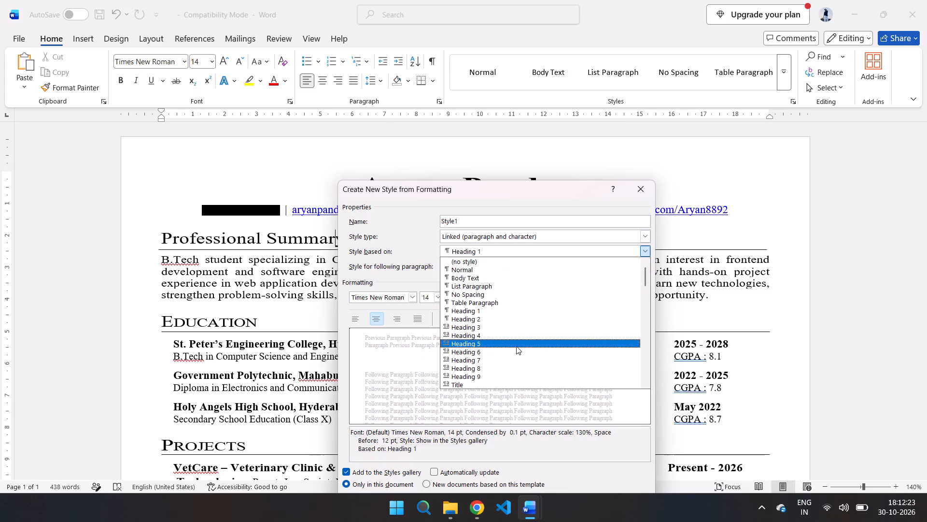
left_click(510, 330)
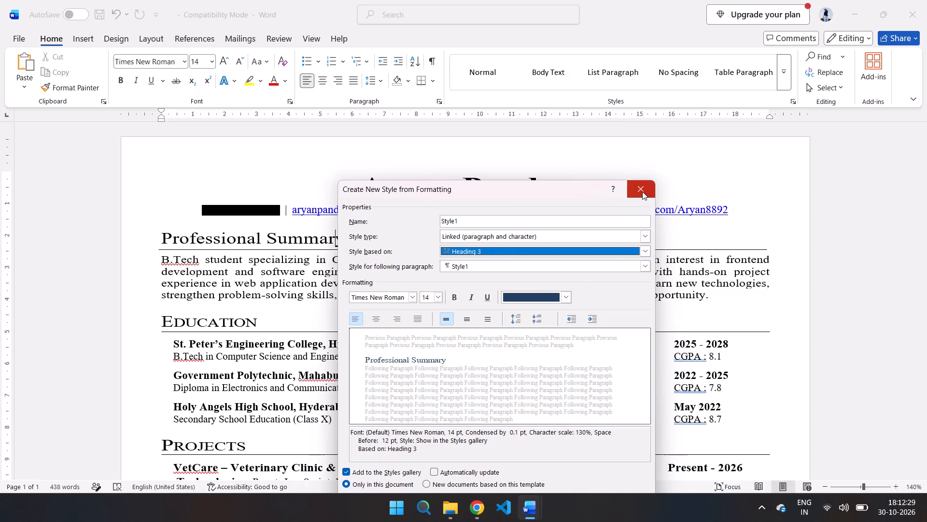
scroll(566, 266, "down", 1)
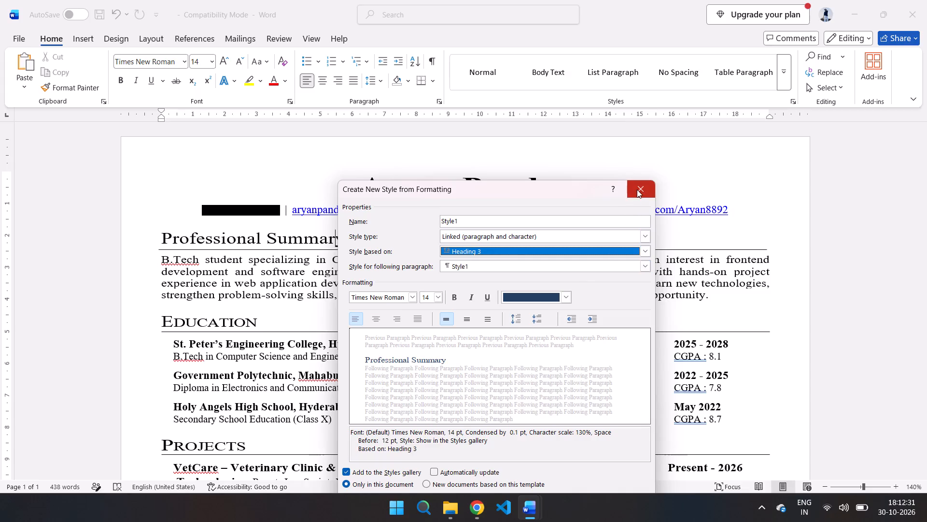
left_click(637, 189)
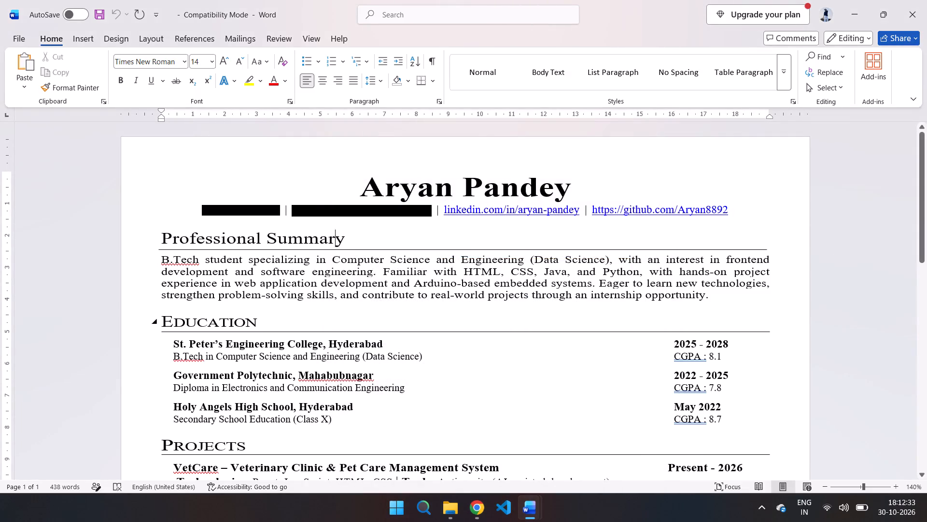
Examine the Education heading's full formatting definition and font colour choices through Create a Style, without saving a style.
left_click(269, 326)
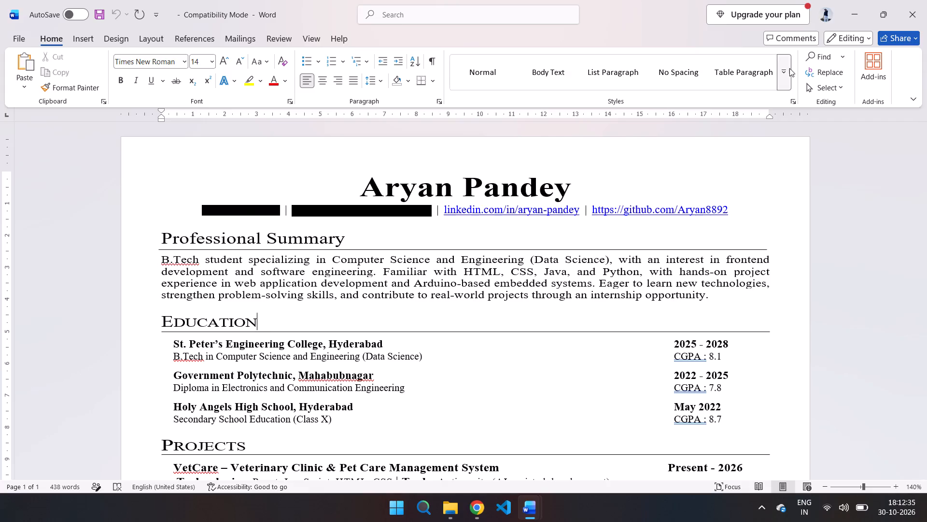
left_click(789, 68)
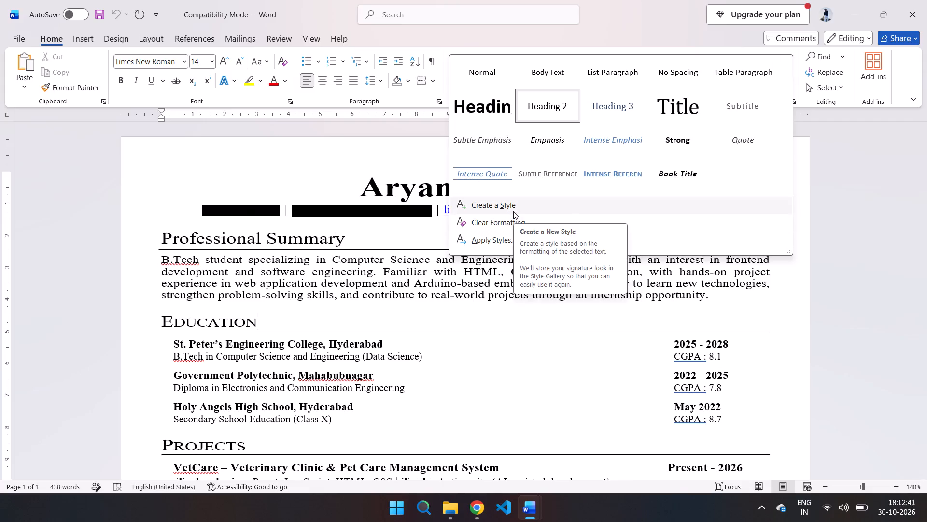
left_click(513, 211)
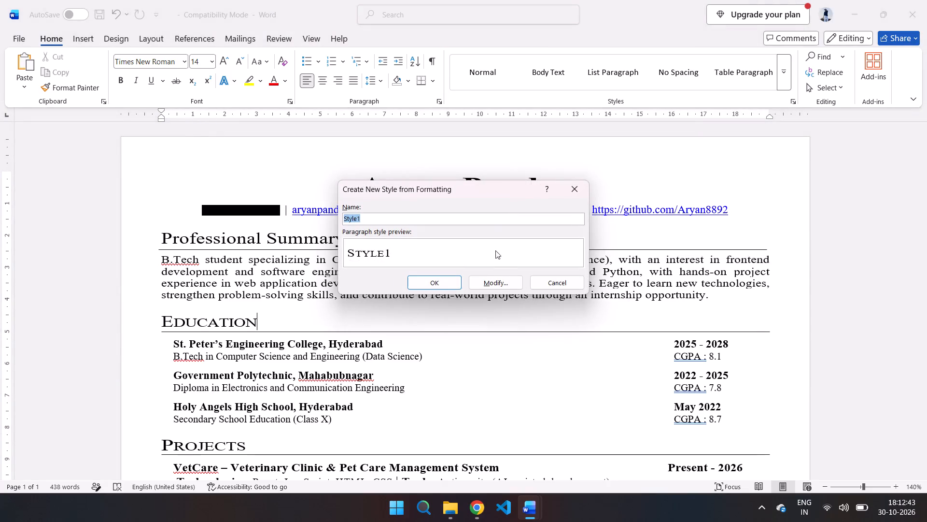
left_click(499, 280)
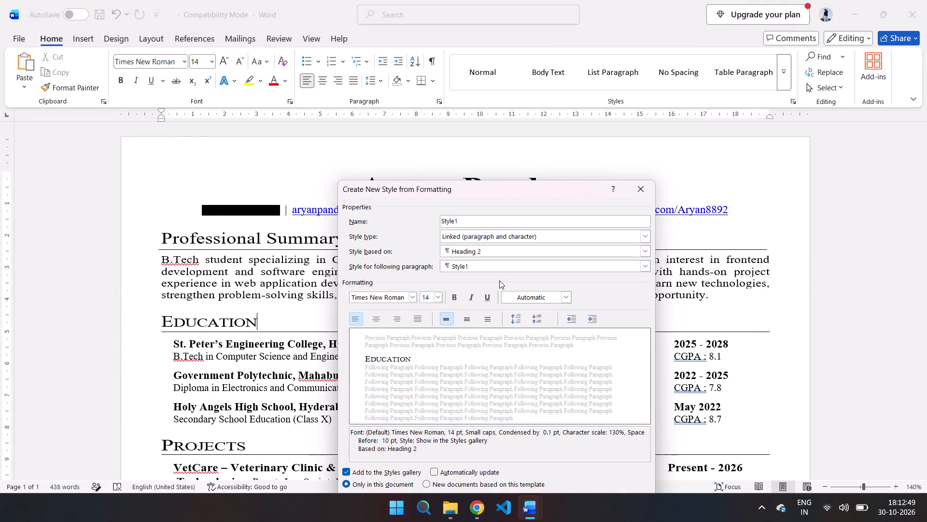
left_click(566, 293)
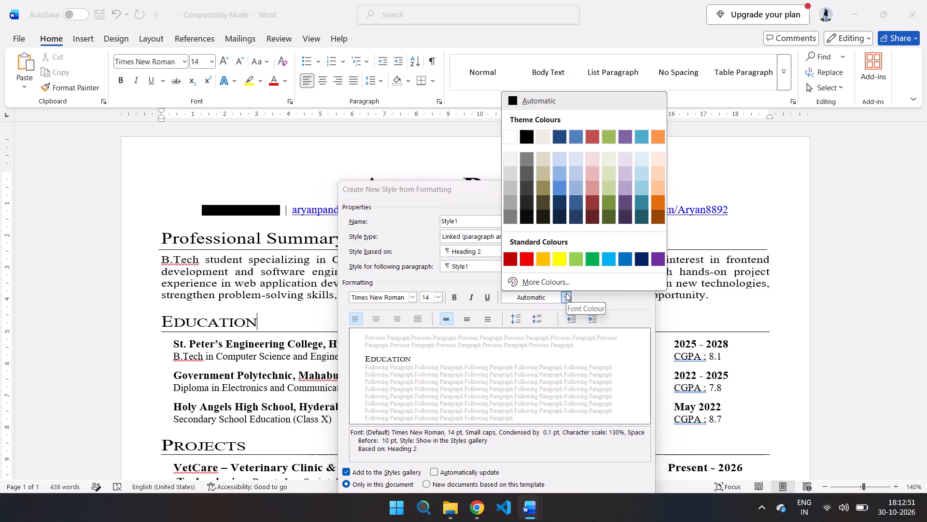
left_click(566, 293)
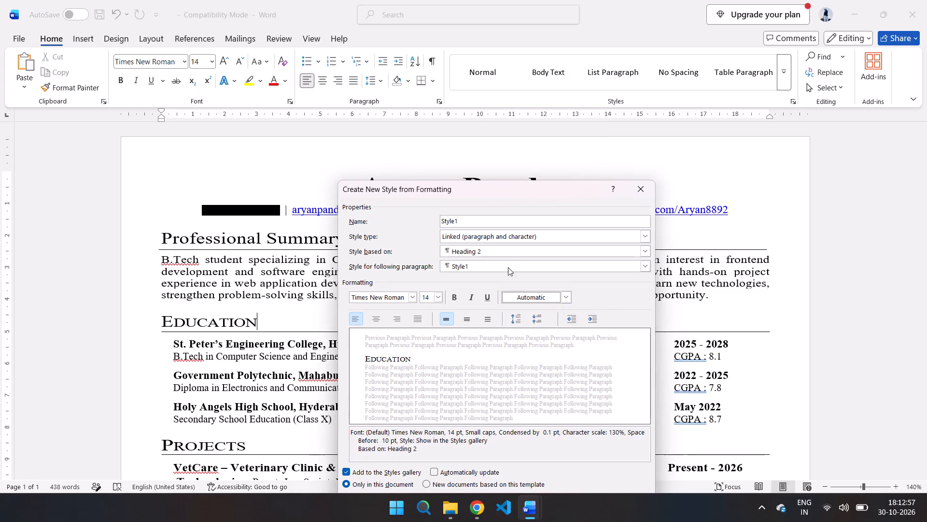
left_click_drag(499, 190, 535, 172)
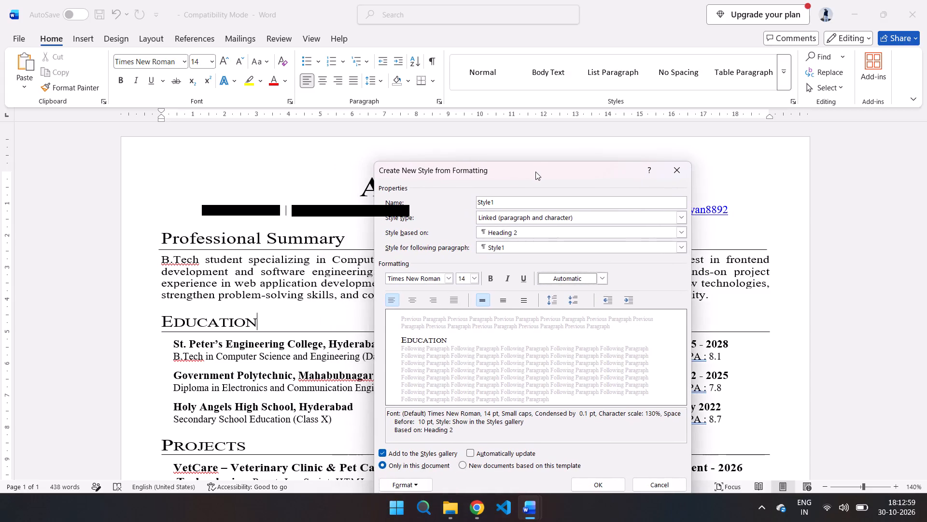
left_click_drag(535, 172, 575, 117)
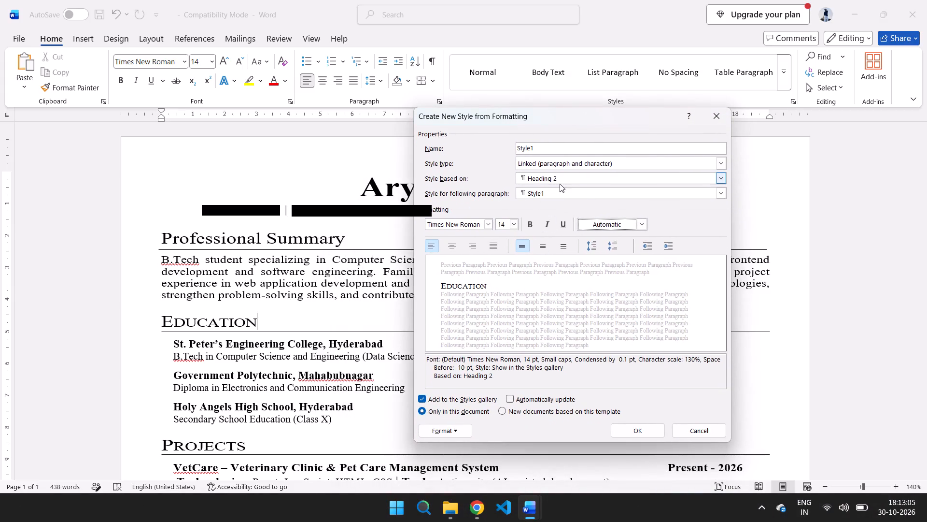
left_click(714, 115)
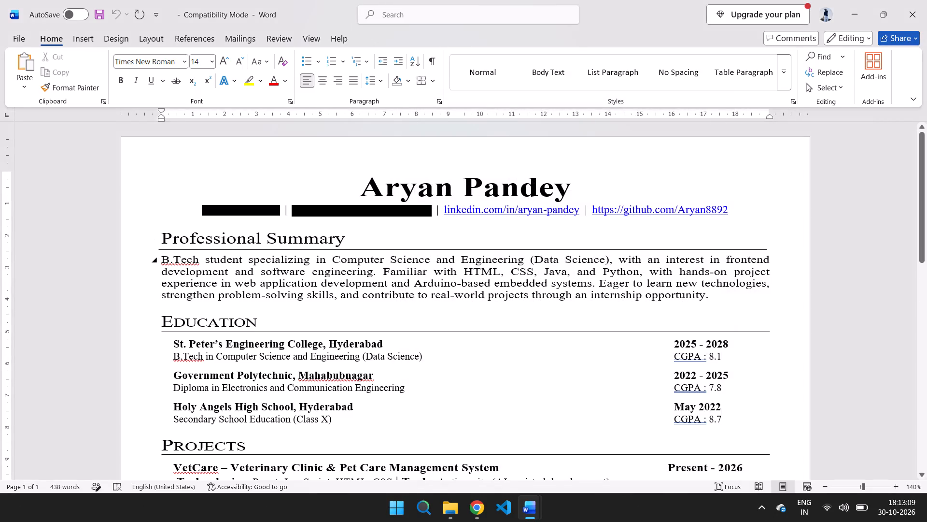
Examine the Professional Summary heading's full formatting definition through Create a Style for comparison, without saving a style.
left_click(345, 246)
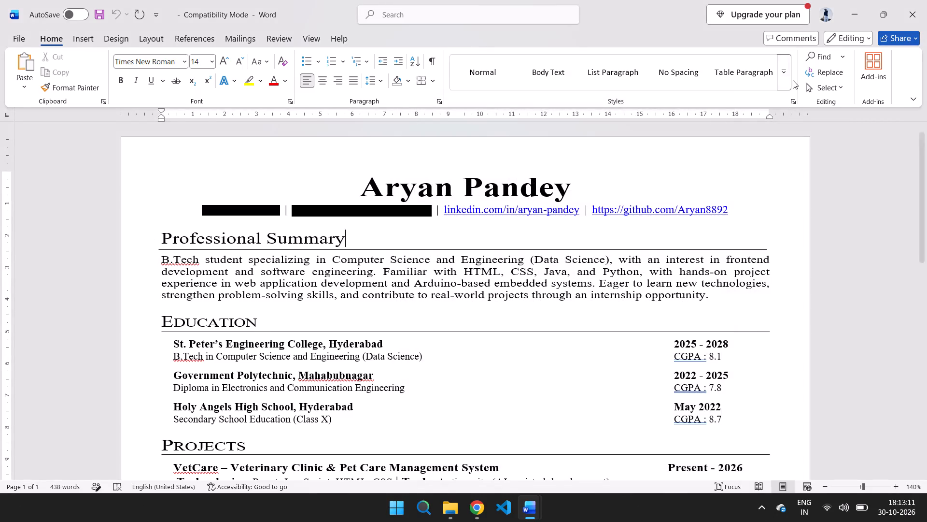
left_click(788, 78)
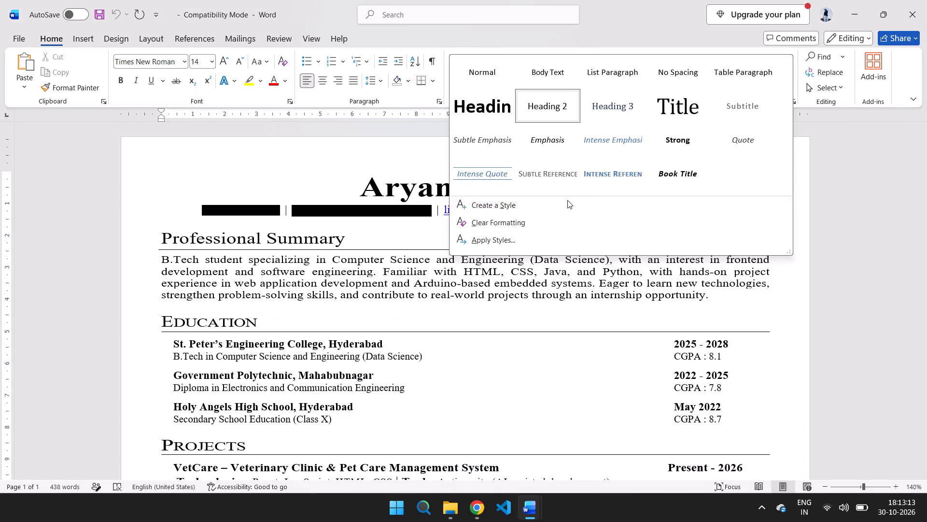
left_click(545, 210)
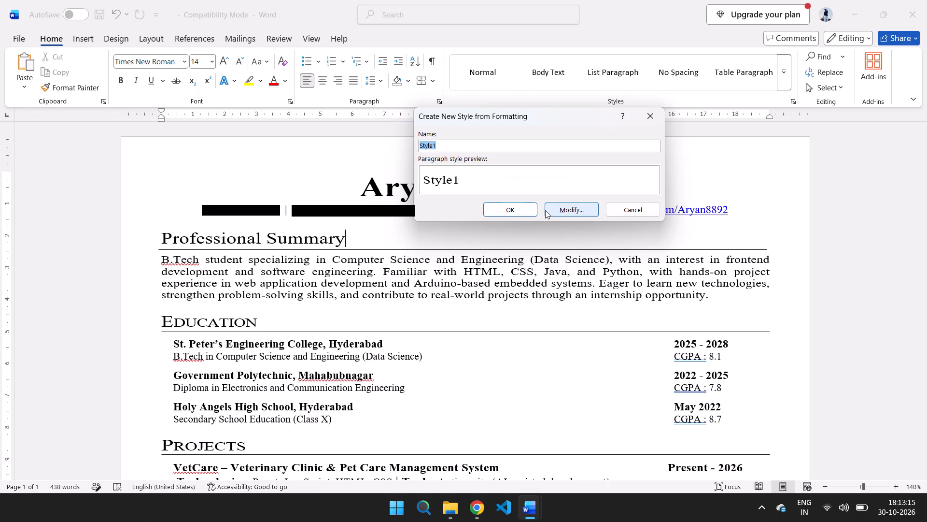
left_click(549, 210)
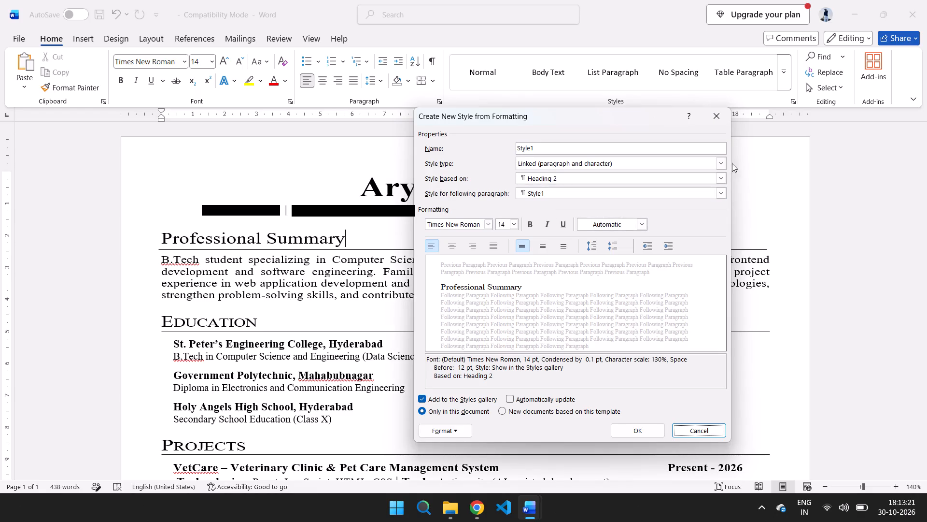
left_click(716, 110)
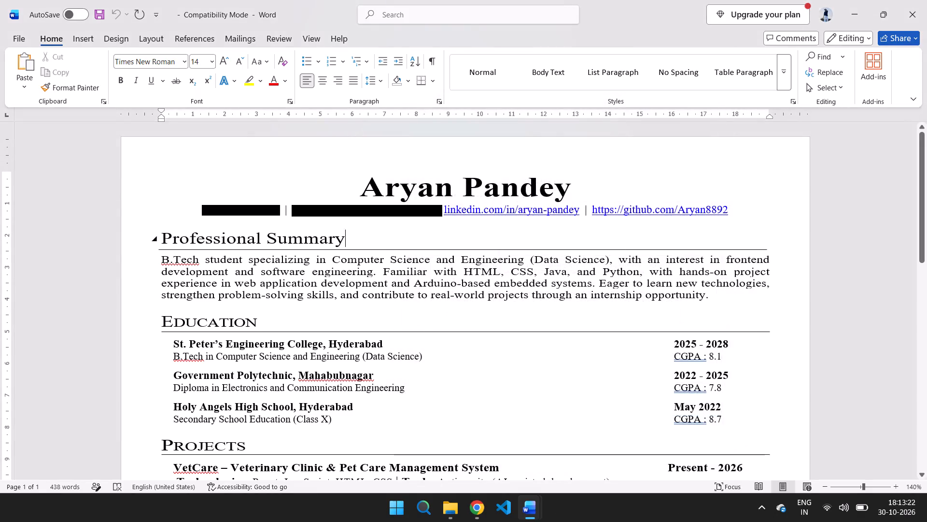
Collapse the outline marker beside the Professional Summary paragraph and place the cursor at the start of its text.
scroll(330, 246, "up", 1)
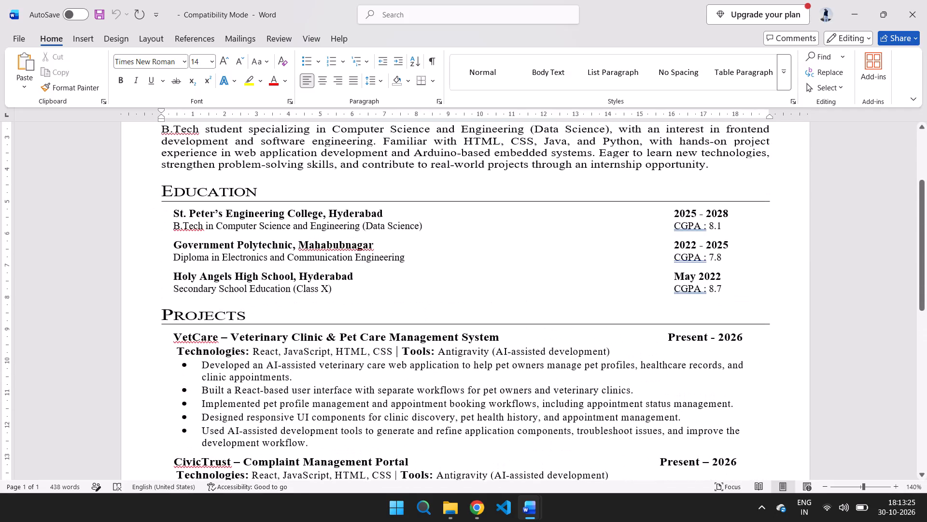
scroll(330, 246, "up", 2)
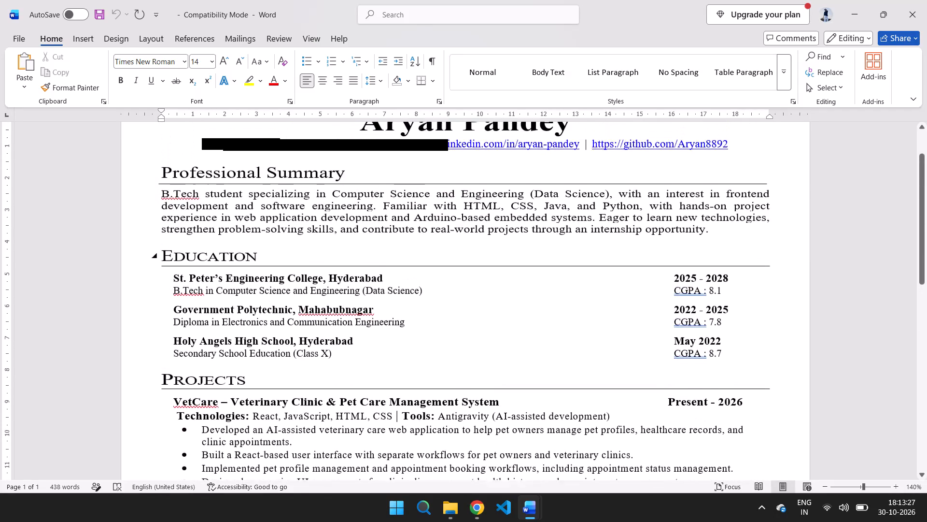
scroll(330, 246, "up", 1)
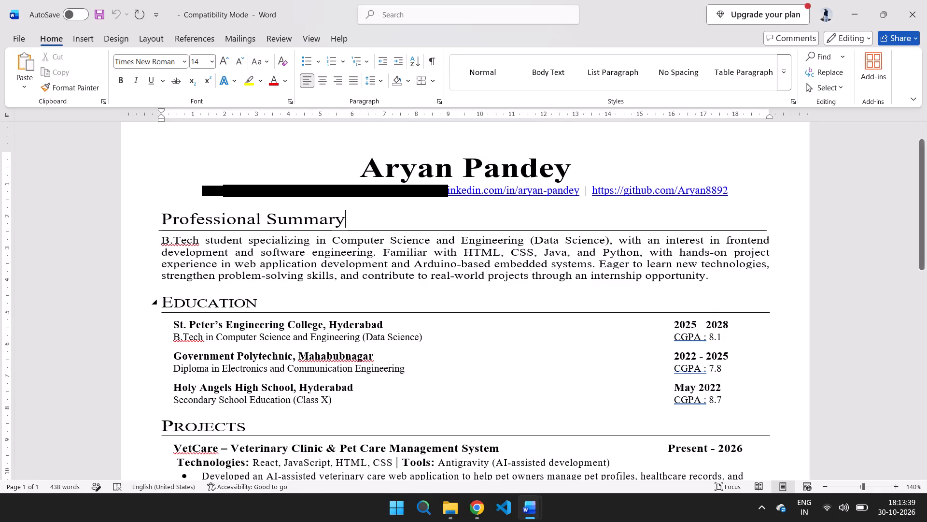
right_click(154, 242)
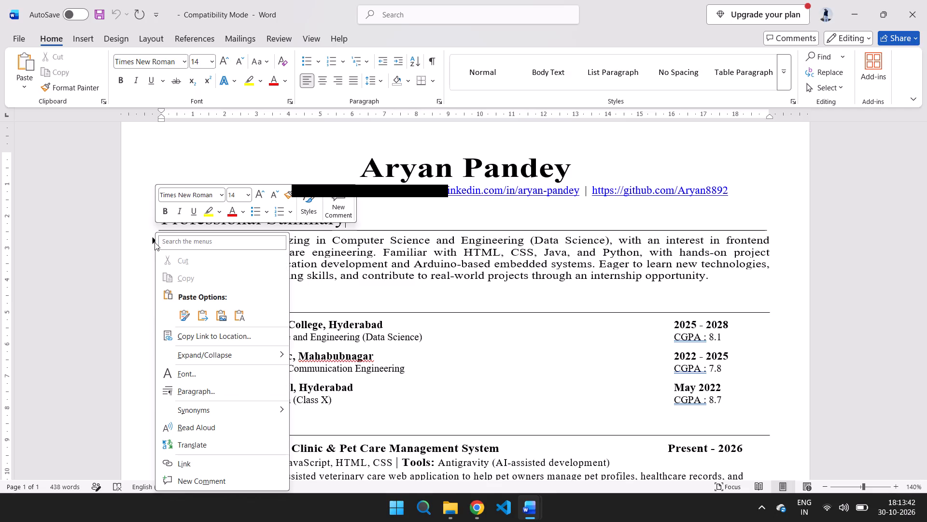
left_click(155, 242)
left_click(321, 272)
left_click(164, 239)
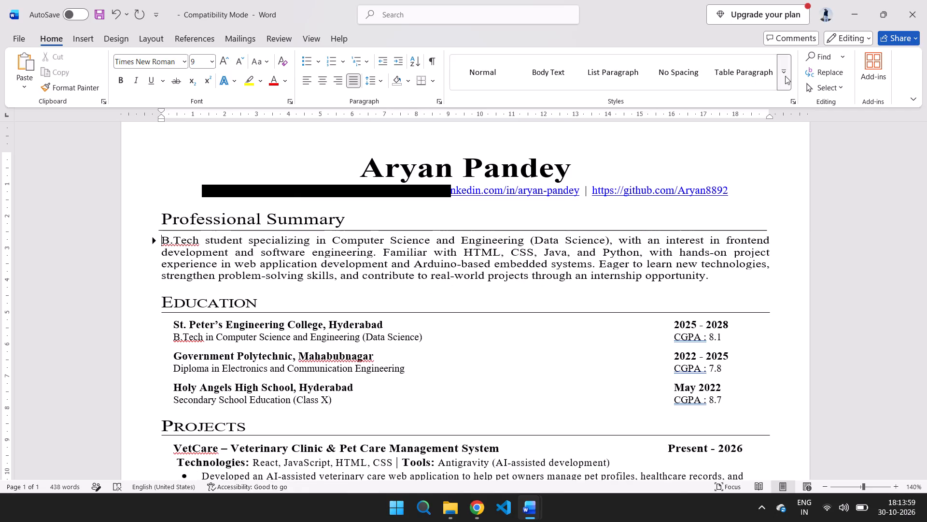
Examine the document's graphic objects in the Selection Pane and close it.
left_click(838, 87)
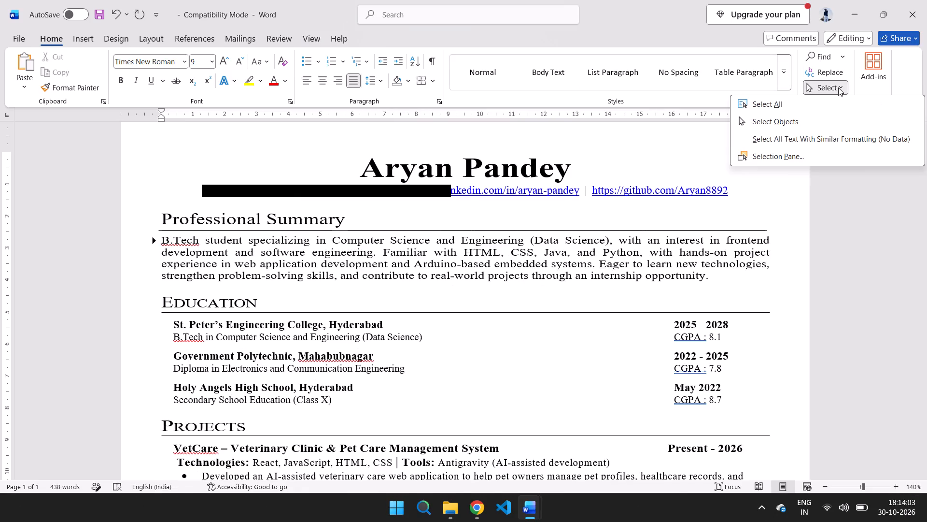
left_click(818, 154)
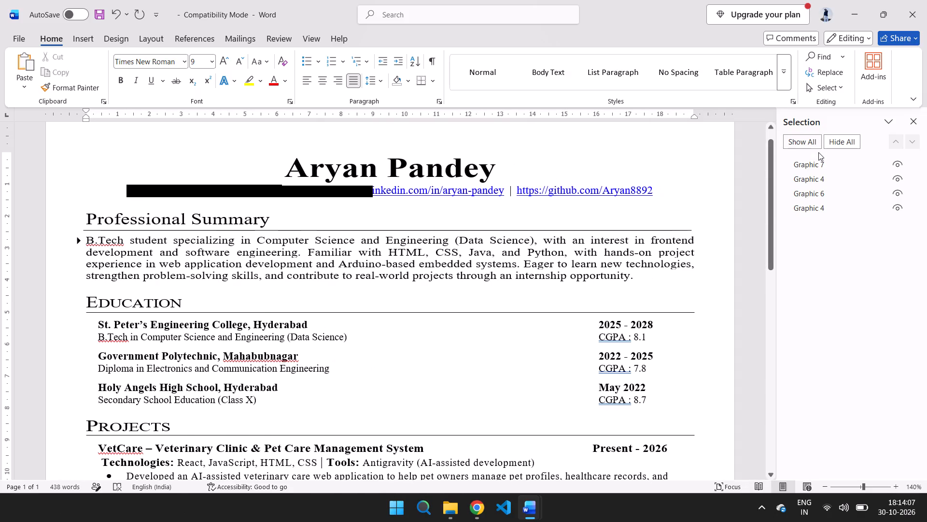
left_click(909, 123)
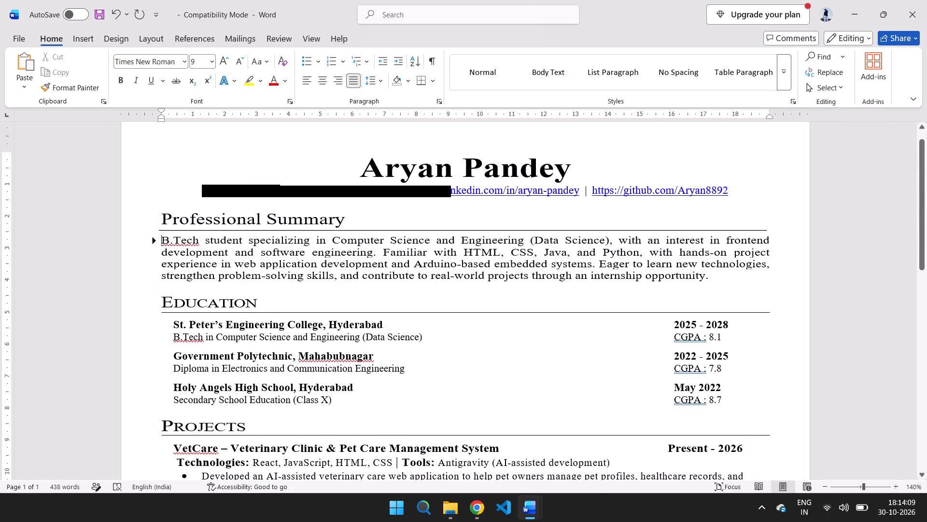
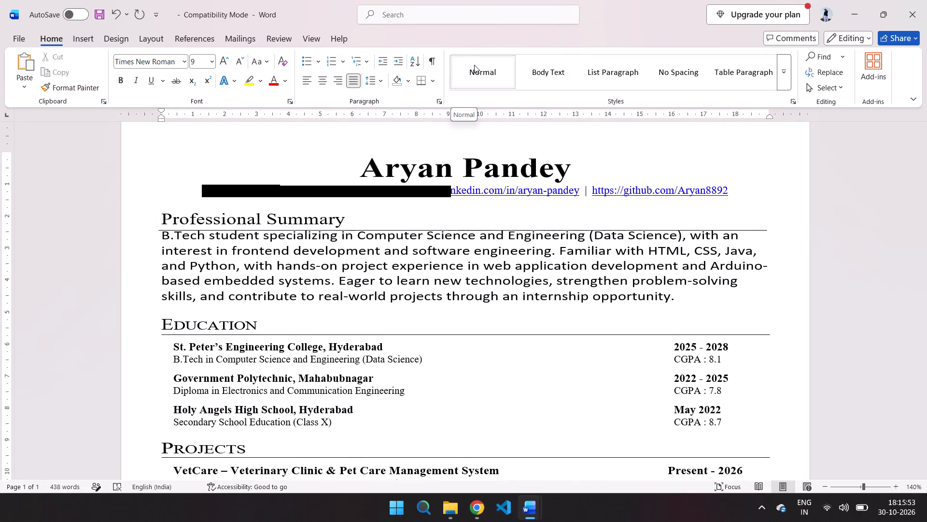
Apply the Normal style to the paragraph under the Professional Summary heading.
left_click(474, 65)
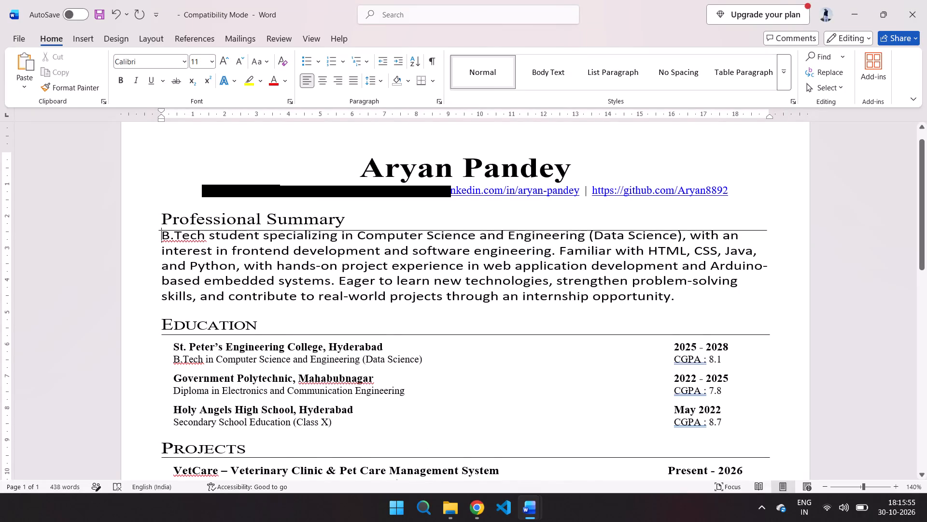
Set the Professional Summary paragraph text, up to its final full stop, to Times New Roman at 9 pt.
left_click_drag(678, 300, 232, 250)
left_click_drag(164, 239, 280, 266)
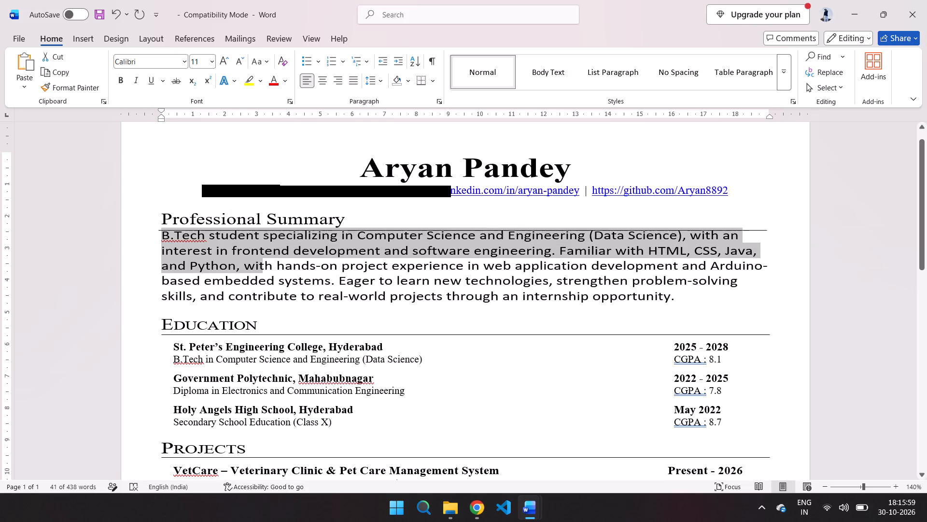
left_click_drag(280, 266, 675, 296)
left_click(656, 293)
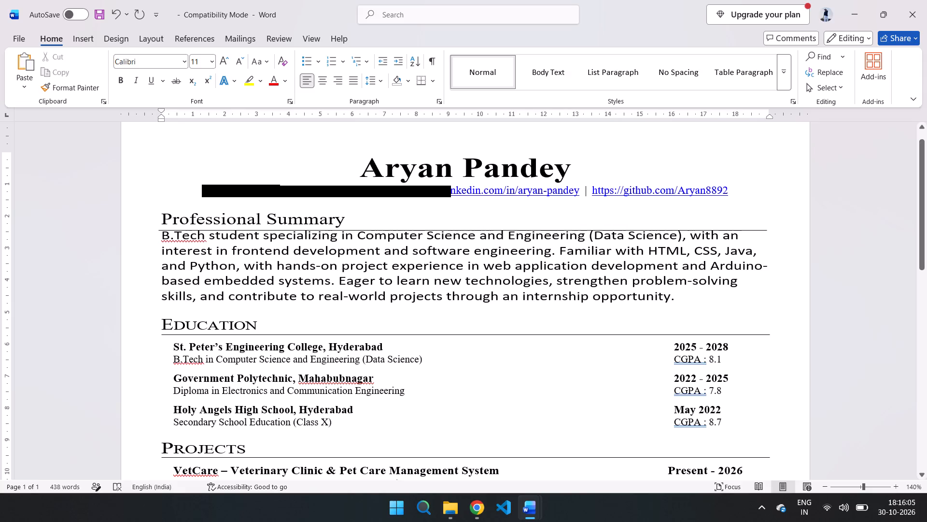
left_click_drag(159, 236, 243, 259)
scroll(230, 260, "right", 1)
left_click_drag(243, 259, 624, 291)
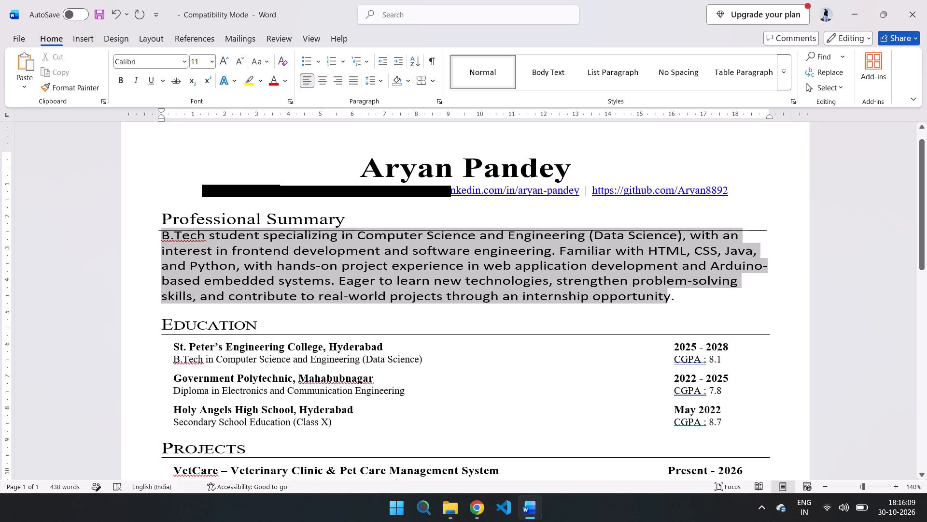
left_click_drag(624, 291, 624, 290)
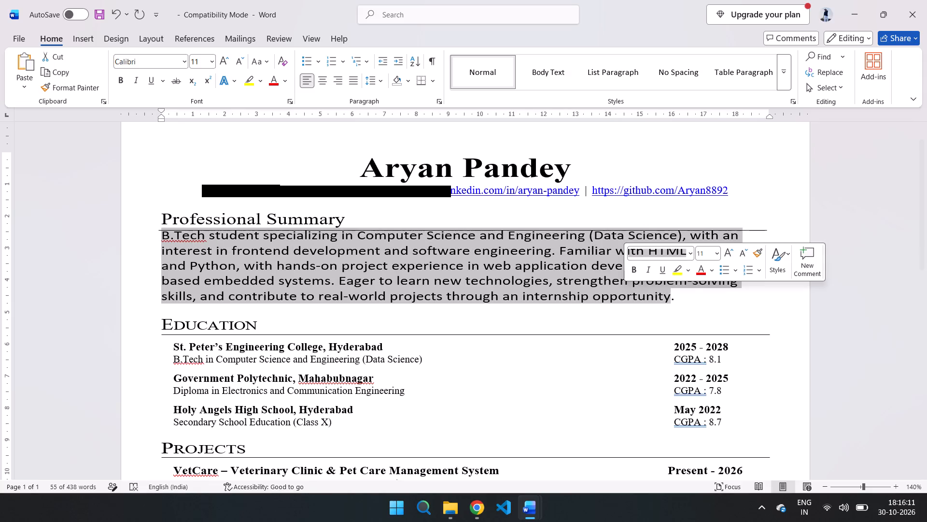
left_click(676, 252)
type("tim")
key("Return")
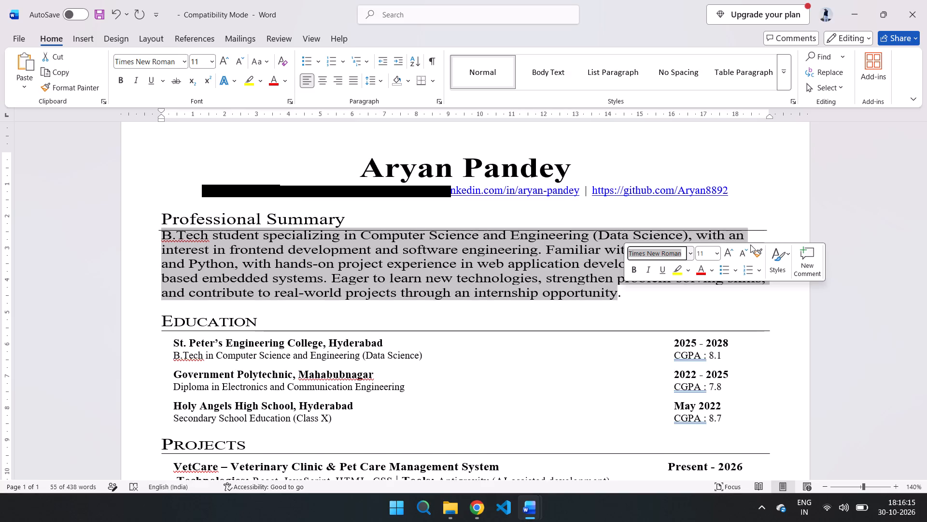
left_click(740, 253)
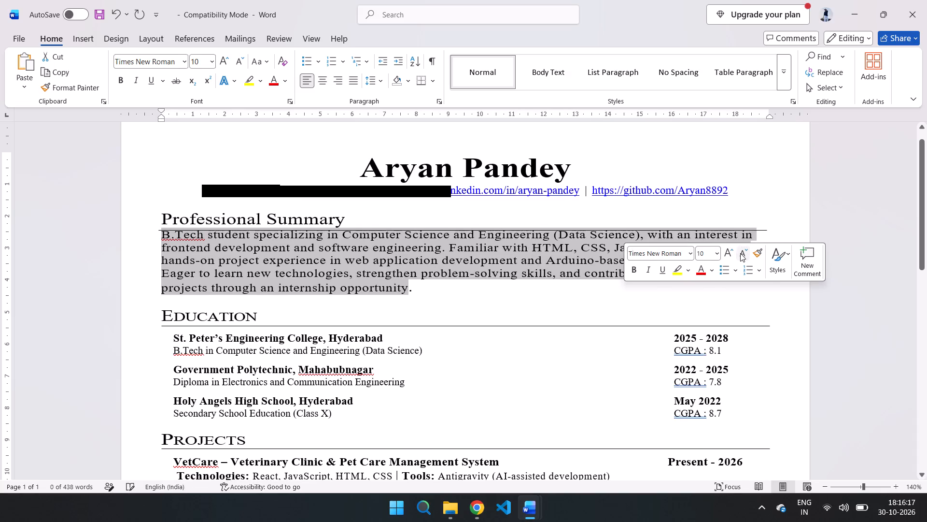
left_click(740, 253)
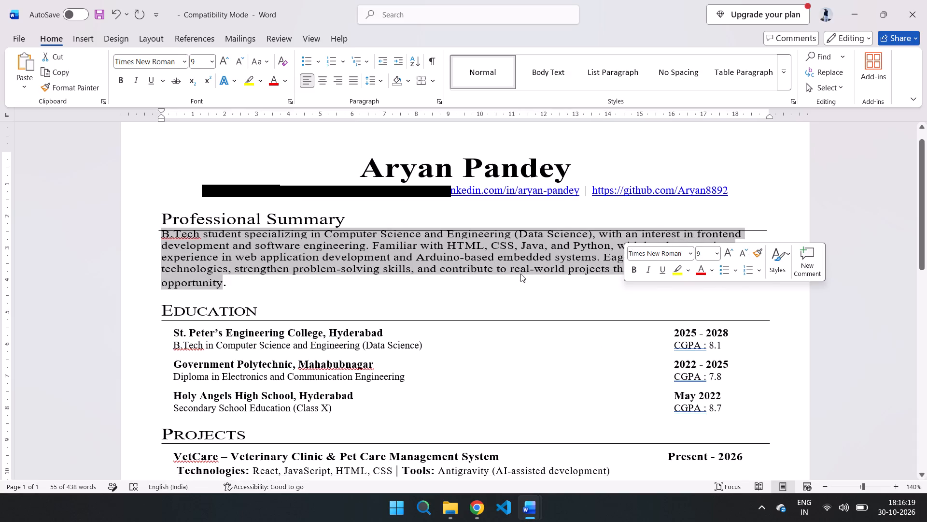
Justify the Professional Summary paragraph.
left_click(354, 76)
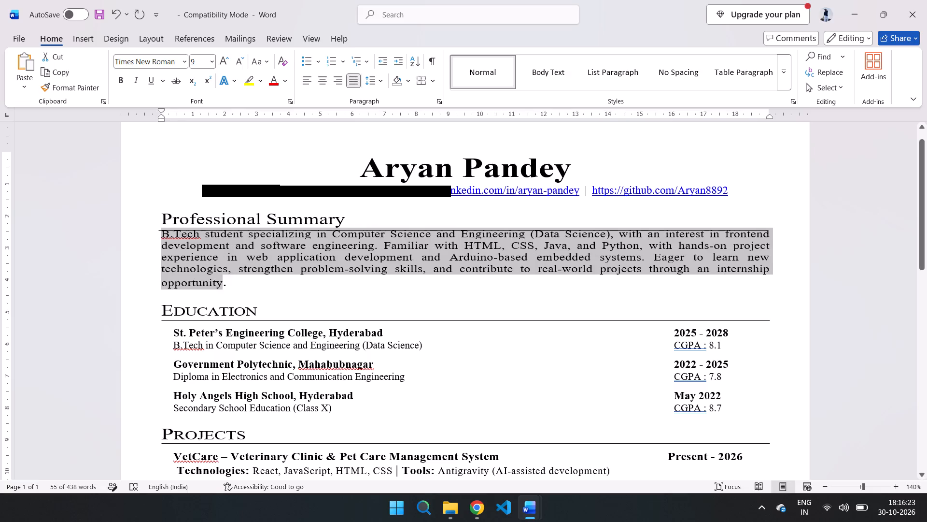
left_click(280, 283)
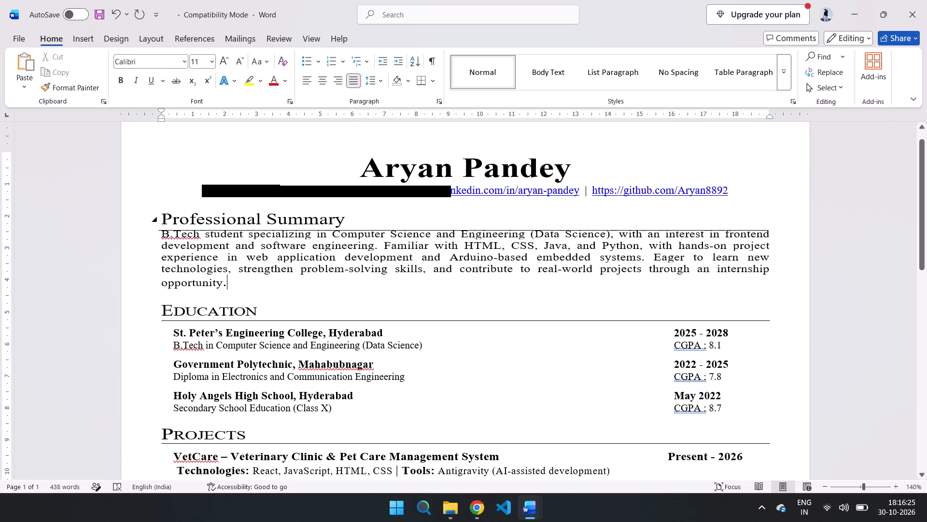
Set the spacing before the Professional Summary paragraph to 6 pt.
left_click(164, 232)
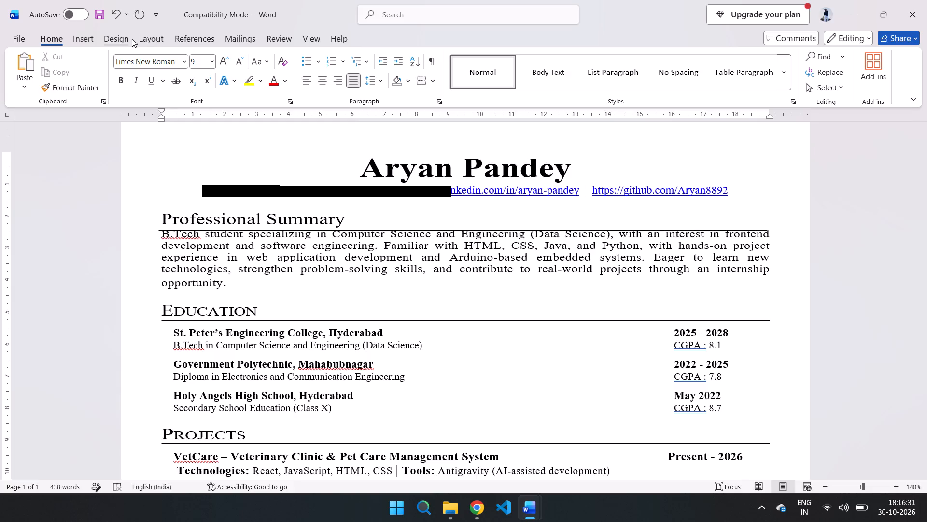
left_click(254, 40)
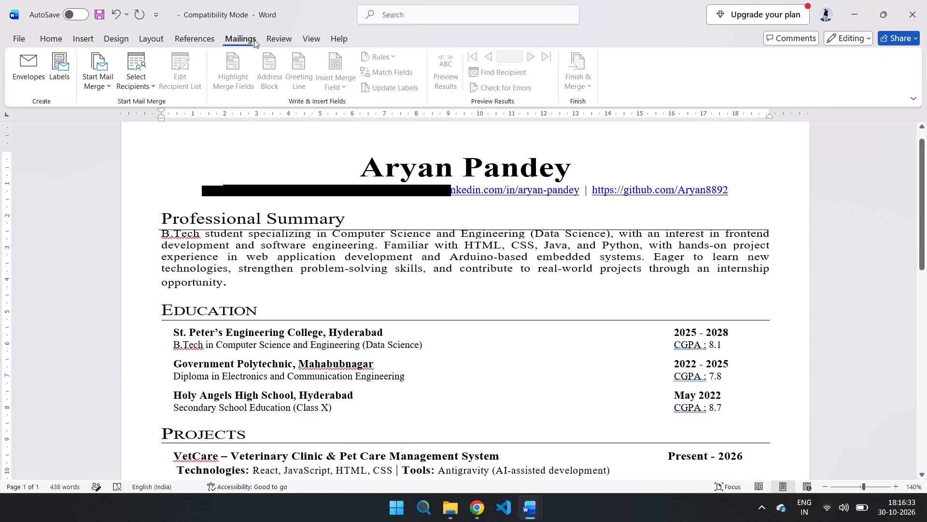
left_click(154, 38)
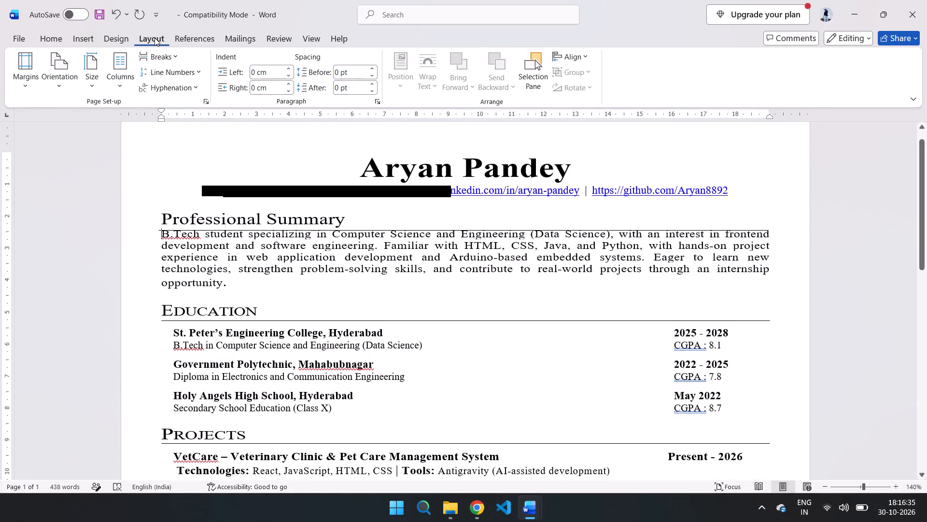
left_click(374, 71)
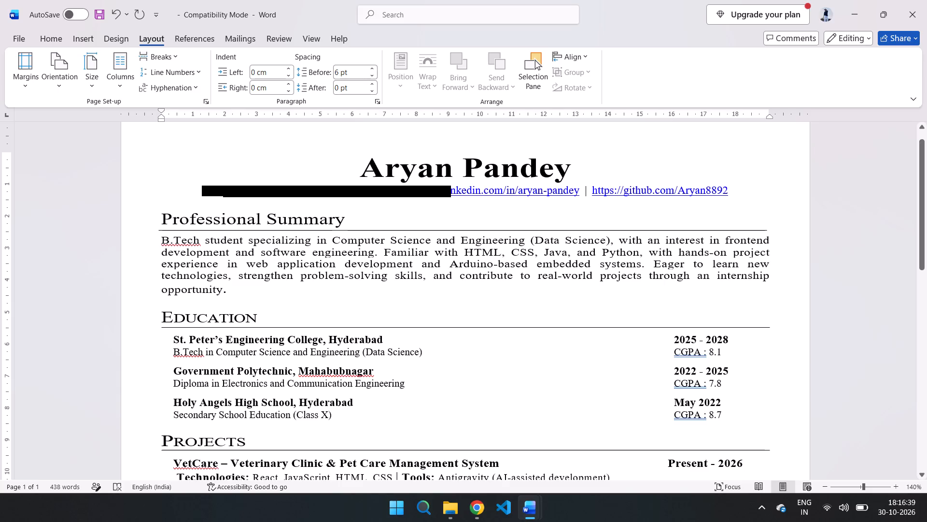
Compare the indent and spacing settings of the summary paragraph, the first Education entry, and the Education and Projects headings.
left_click(221, 340)
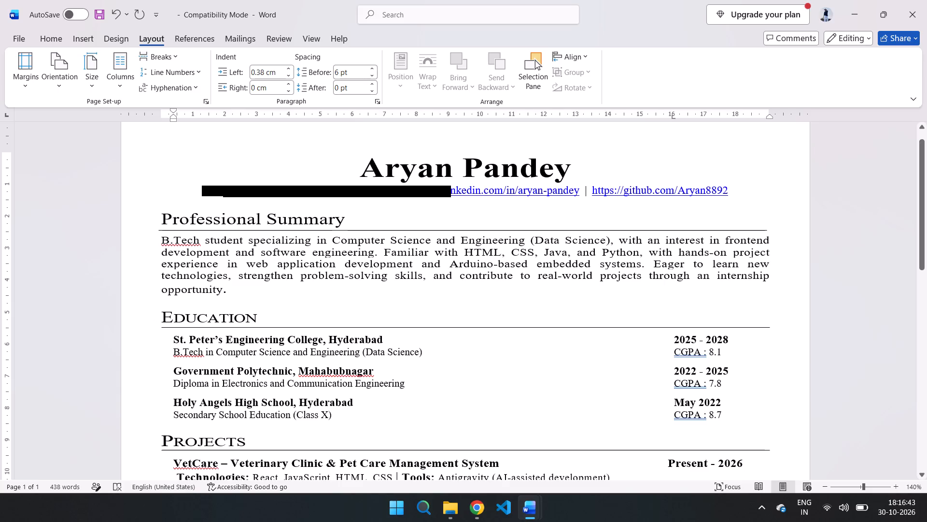
left_click(224, 237)
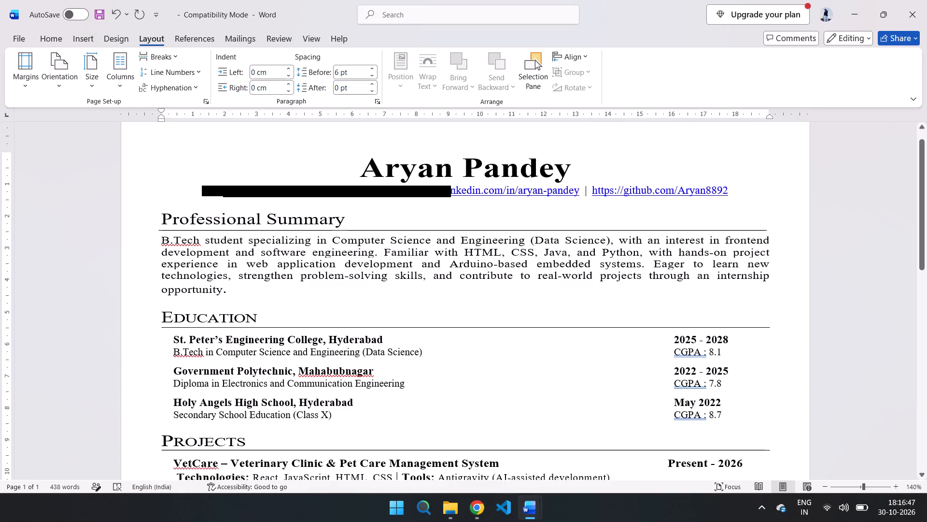
left_click(212, 292)
left_click(203, 316)
left_click(200, 443)
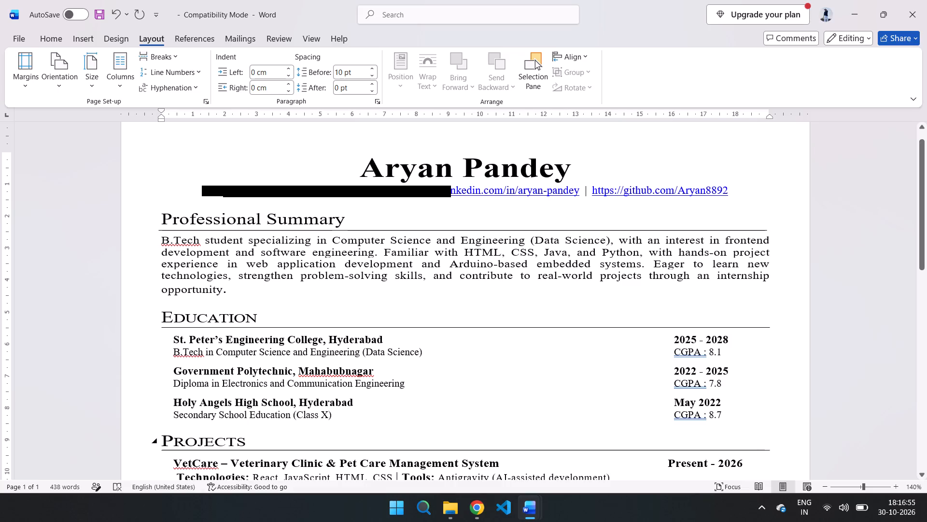
left_click(261, 296)
Review the page layout, and compare the Professional Summary heading's font and style with those of the Education heading.
scroll(378, 277, "down", 3, "ctrl")
scroll(378, 277, "down", 1)
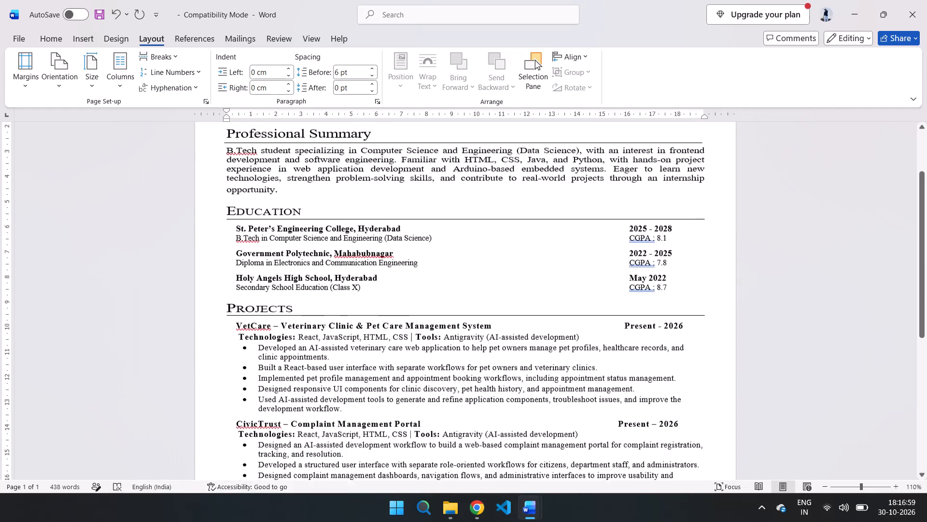
scroll(250, 155, "up", 1)
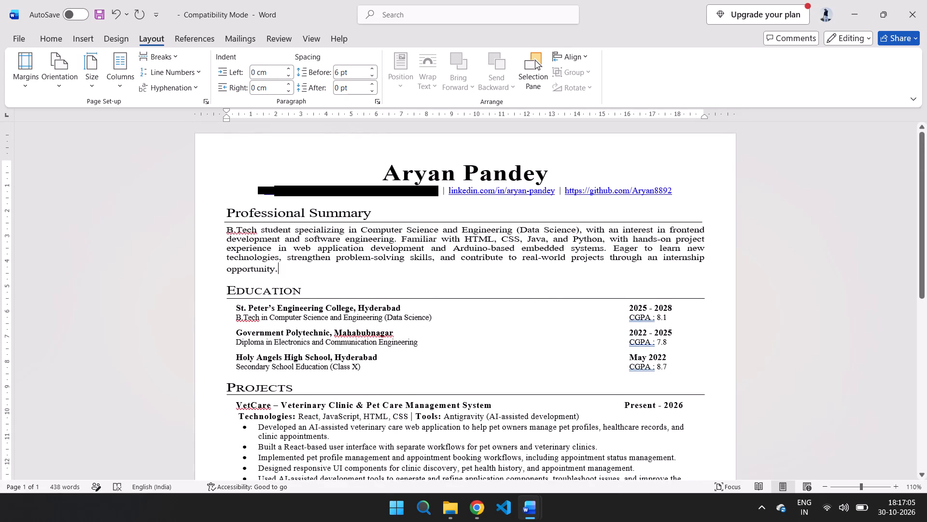
scroll(250, 155, "up", 4, "ctrl")
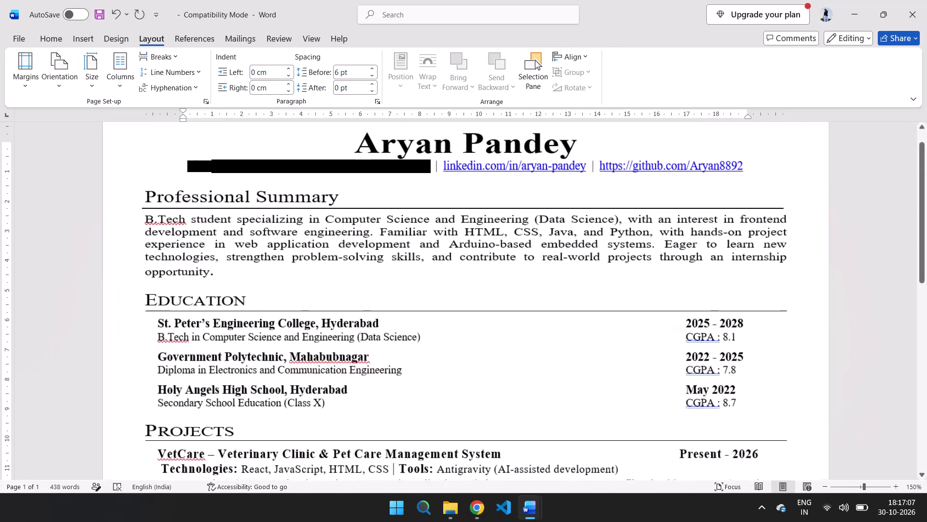
scroll(250, 155, "up", 5, "ctrl")
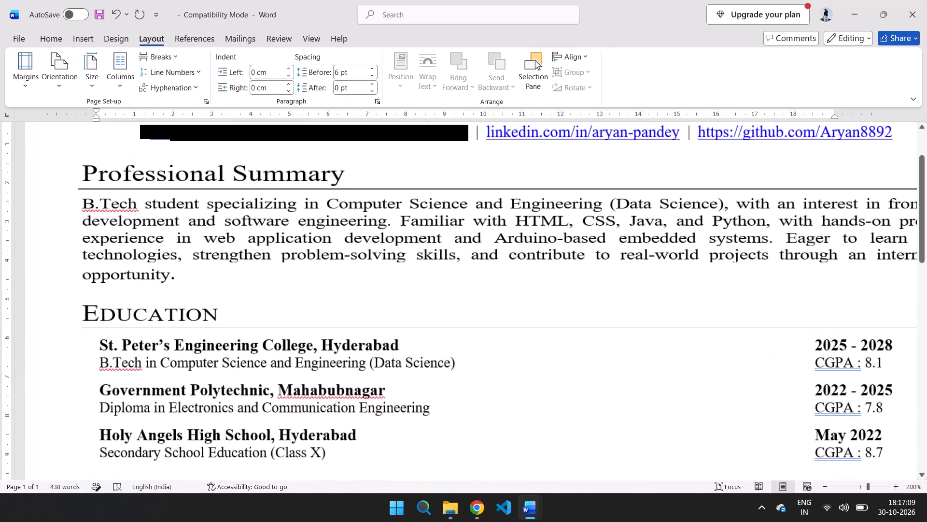
scroll(250, 155, "up", 2, "ctrl")
scroll(250, 155, "down", 1)
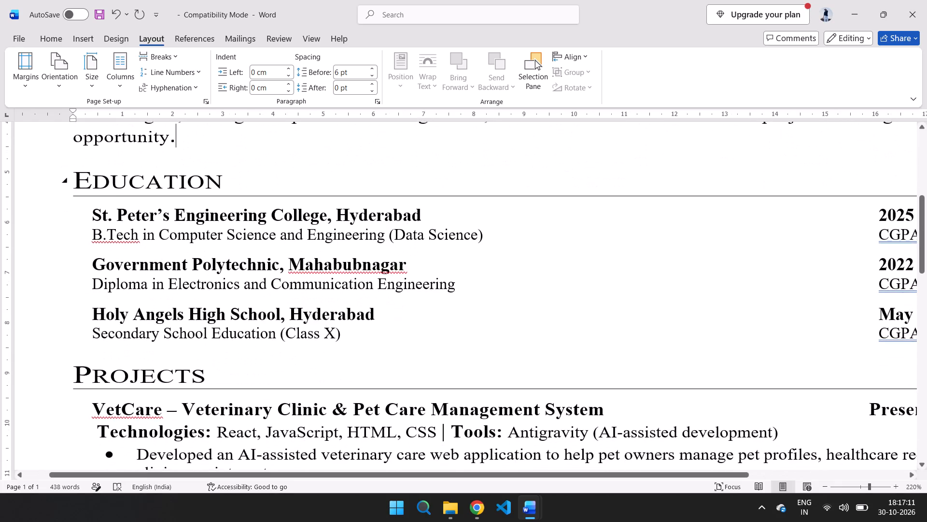
scroll(250, 155, "up", 1)
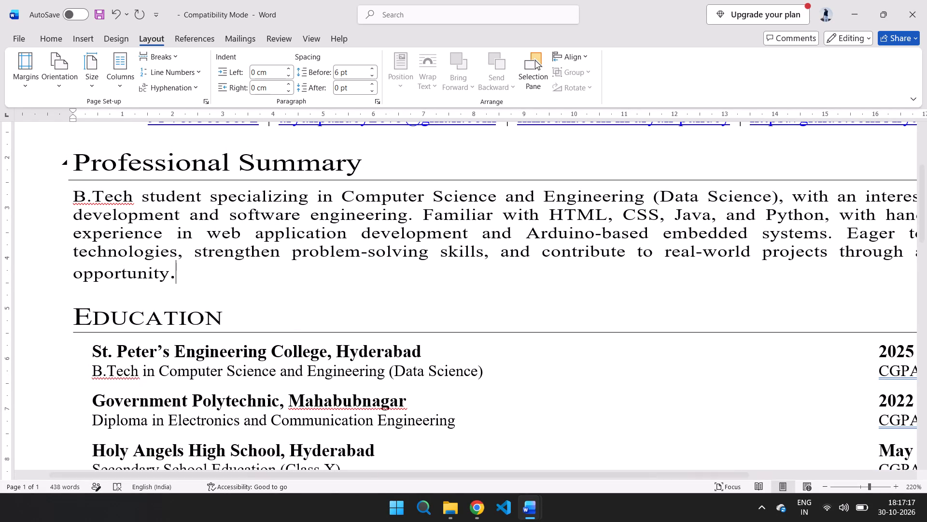
left_click(250, 155)
left_click(52, 41)
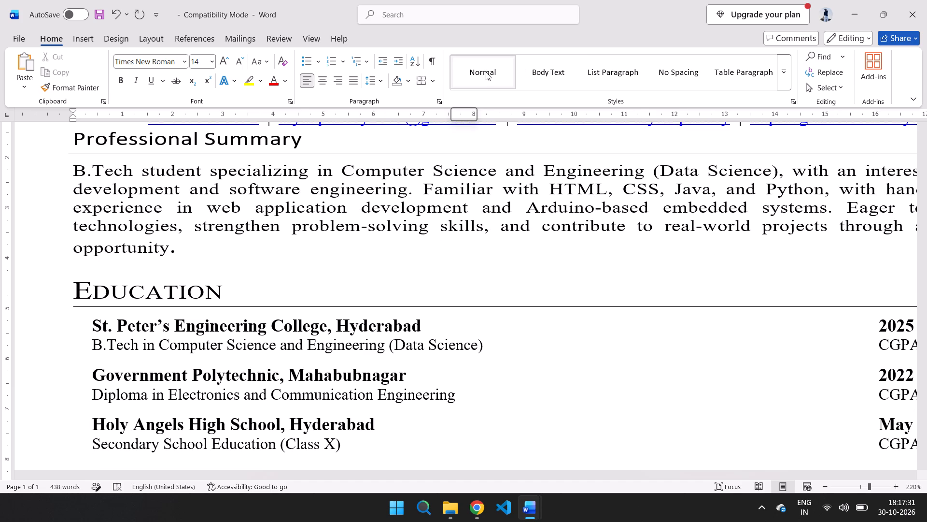
left_click(221, 322)
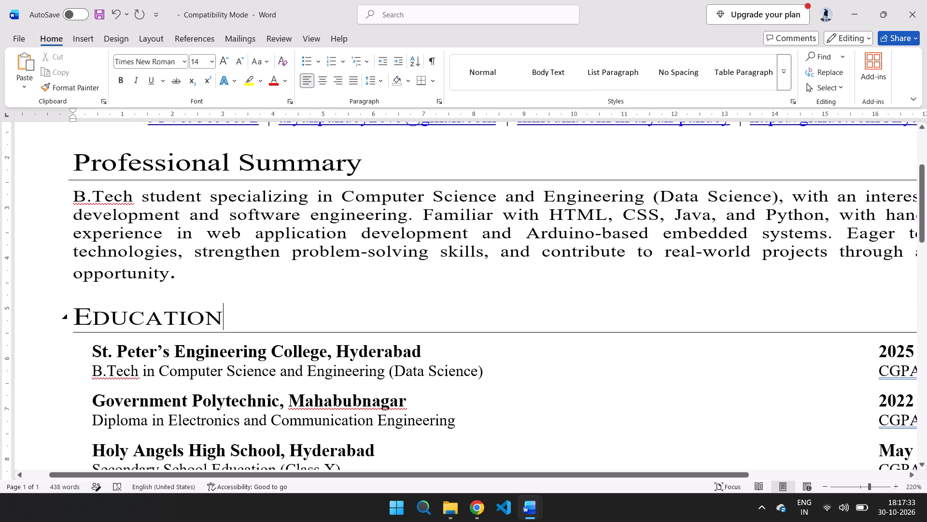